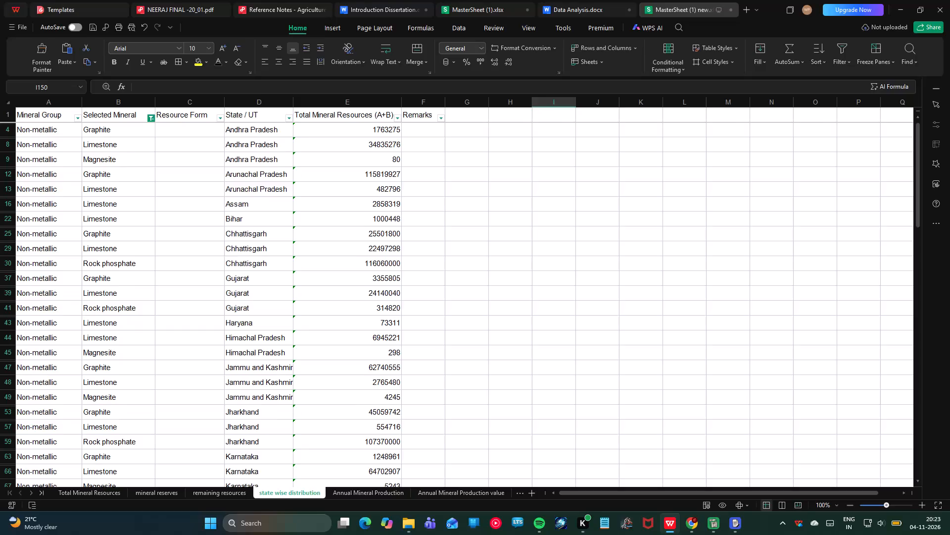
Look through the filtered non-metallic mineral rows on the state wise distribution sheet.
{"action": "scroll", "coordinate": [490, 306], "scroll_direction": "down", "scroll_amount": 14}
{"action": "scroll", "coordinate": [490, 306], "scroll_direction": "up", "scroll_amount": 7}
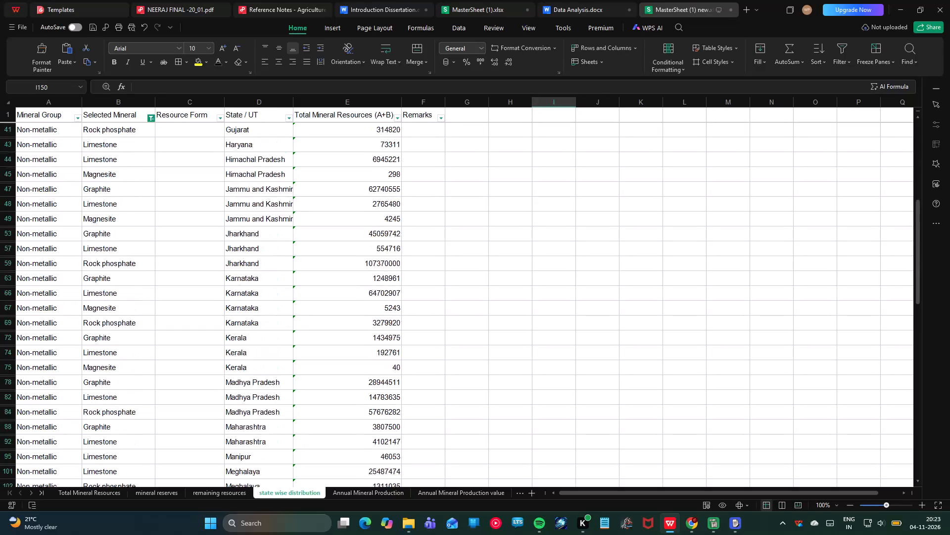
{"action": "scroll", "coordinate": [490, 306], "scroll_direction": "up", "scroll_amount": 17}
{"action": "scroll", "coordinate": [490, 306], "scroll_direction": "down", "scroll_amount": 8}
{"action": "scroll", "coordinate": [490, 306], "scroll_direction": "up", "scroll_amount": 9}
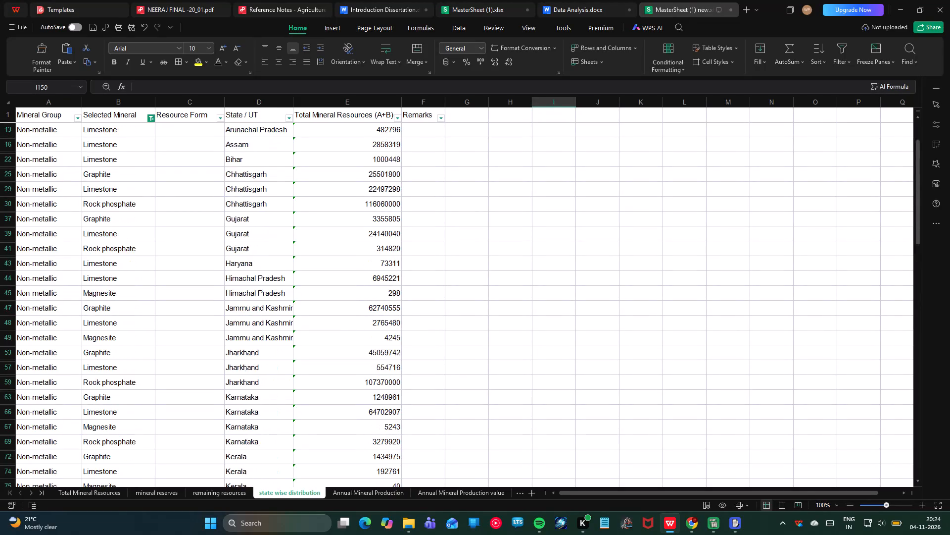
{"action": "scroll", "coordinate": [490, 306], "scroll_direction": "up", "scroll_amount": 8}
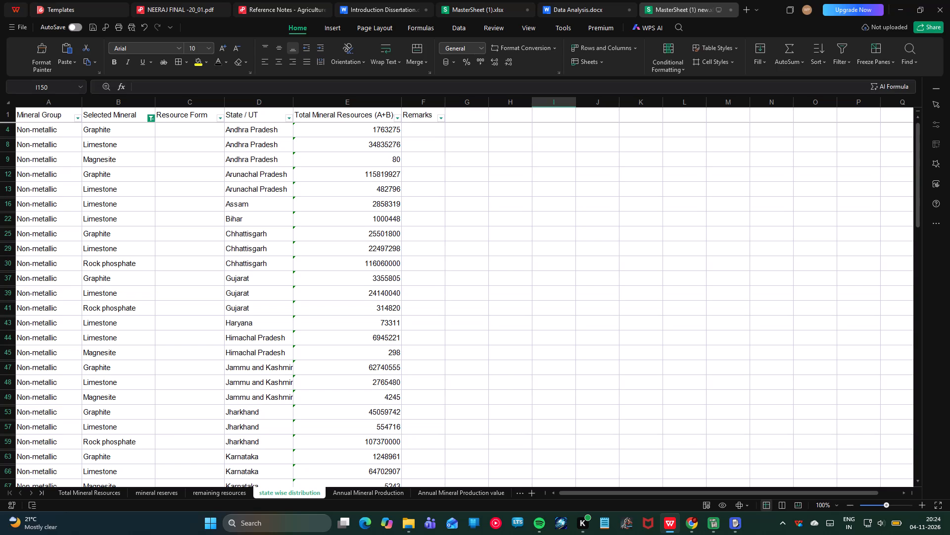
Switch to Data Analysis.docx and place the text cursor at the end of the Figure 4.4 heading.
{"action": "left_click", "coordinate": [566, 0]}
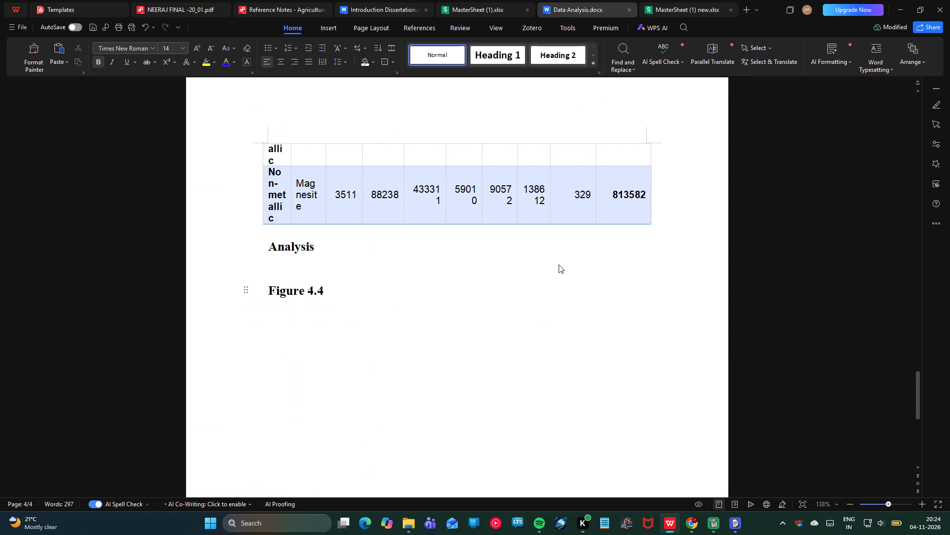
{"action": "left_click", "coordinate": [345, 293]}
{"action": "scroll", "coordinate": [451, 336], "scroll_direction": "down", "scroll_amount": 2}
{"action": "scroll", "coordinate": [451, 336], "scroll_direction": "up", "scroll_amount": 2}
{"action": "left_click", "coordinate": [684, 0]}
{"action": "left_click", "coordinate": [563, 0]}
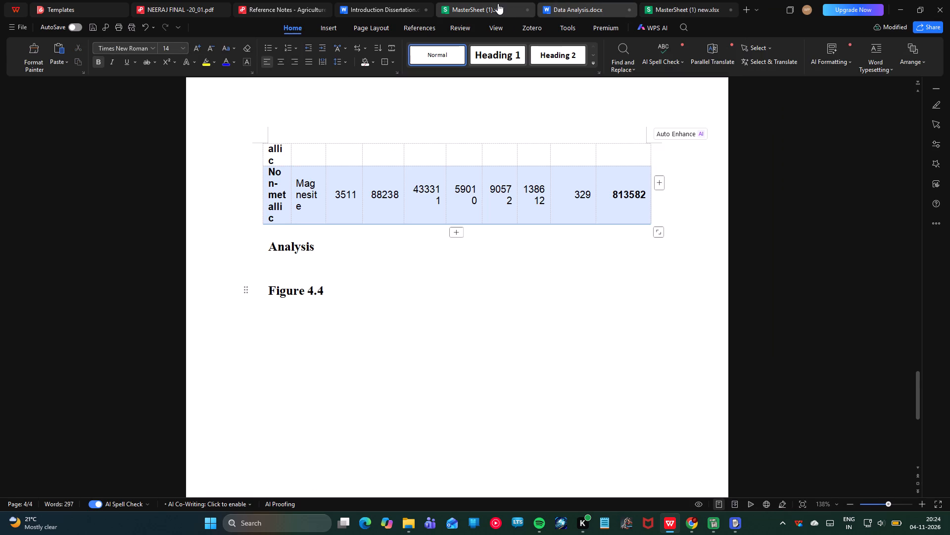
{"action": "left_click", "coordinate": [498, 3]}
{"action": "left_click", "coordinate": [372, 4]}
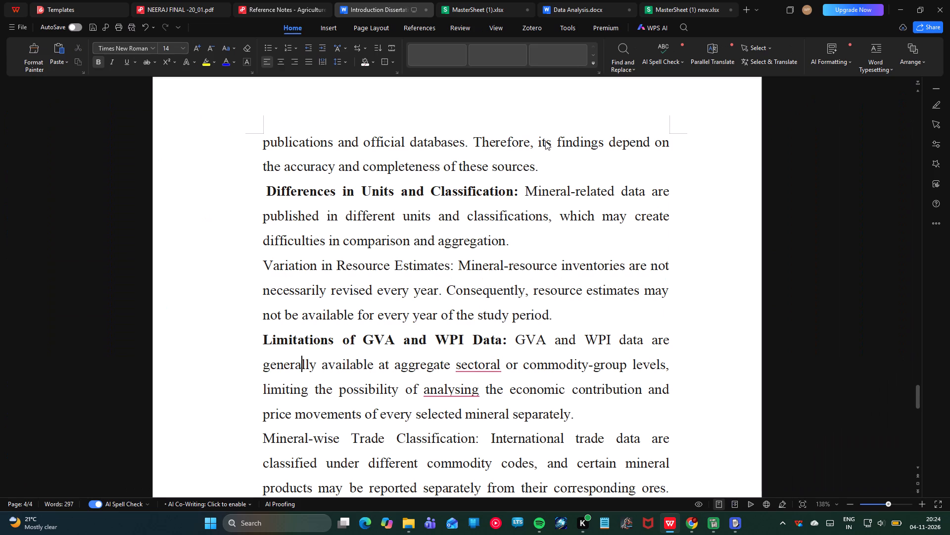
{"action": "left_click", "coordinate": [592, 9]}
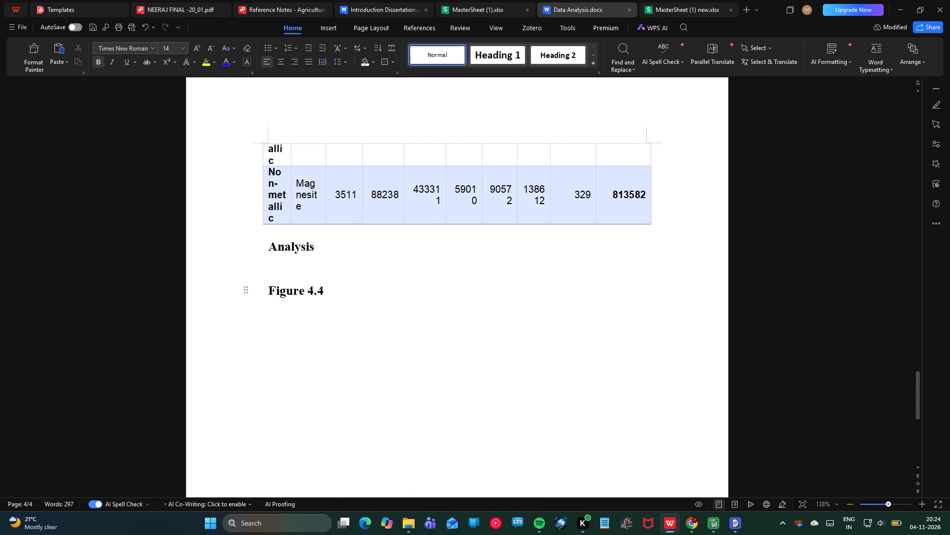
Examine the charts, tables and headings of Chapter 4 in Data Analysis.docx, between Figure 4.1 and Figure 4.4.
{"action": "scroll", "coordinate": [401, 279], "scroll_direction": "down", "scroll_amount": 2}
{"action": "scroll", "coordinate": [401, 279], "scroll_direction": "up", "scroll_amount": 17}
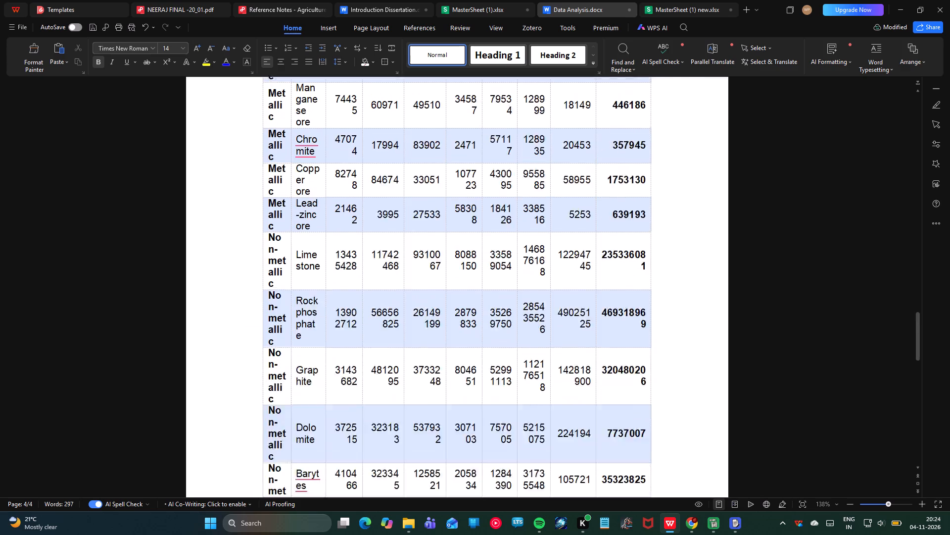
{"action": "scroll", "coordinate": [401, 279], "scroll_direction": "up", "scroll_amount": 20}
{"action": "scroll", "coordinate": [401, 279], "scroll_direction": "up", "scroll_amount": 20}
{"action": "scroll", "coordinate": [401, 279], "scroll_direction": "up", "scroll_amount": 2}
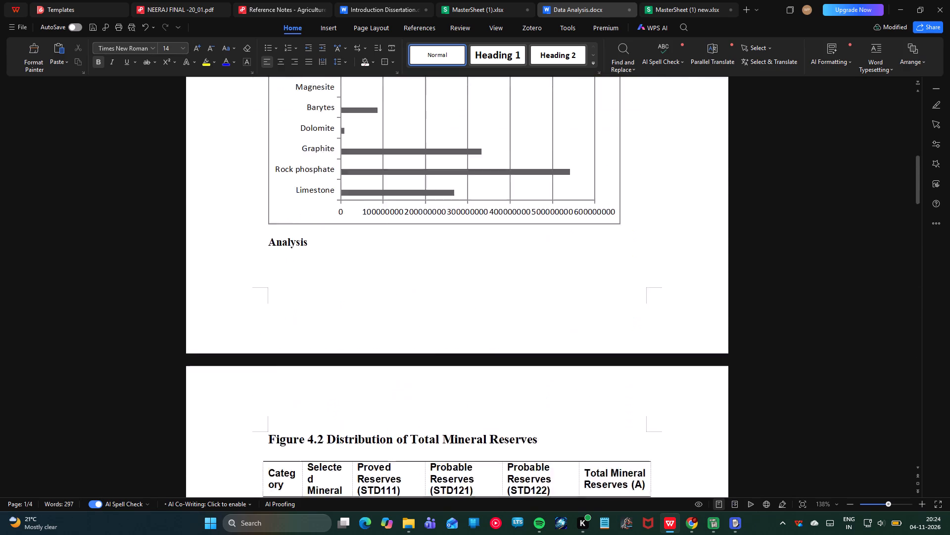
{"action": "scroll", "coordinate": [401, 279], "scroll_direction": "up", "scroll_amount": 6}
{"action": "scroll", "coordinate": [401, 279], "scroll_direction": "down", "scroll_amount": 20}
{"action": "scroll", "coordinate": [401, 279], "scroll_direction": "down", "scroll_amount": 4}
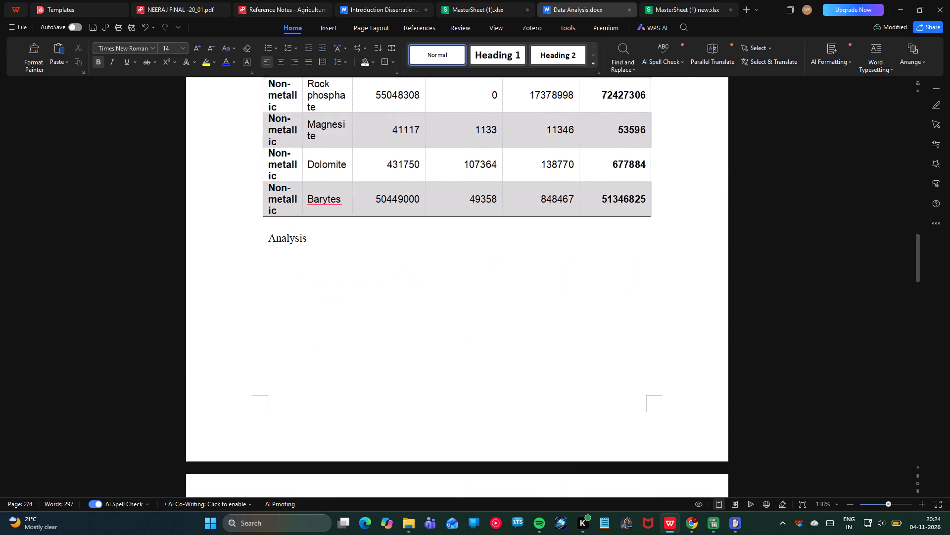
{"action": "scroll", "coordinate": [401, 279], "scroll_direction": "down", "scroll_amount": 20}
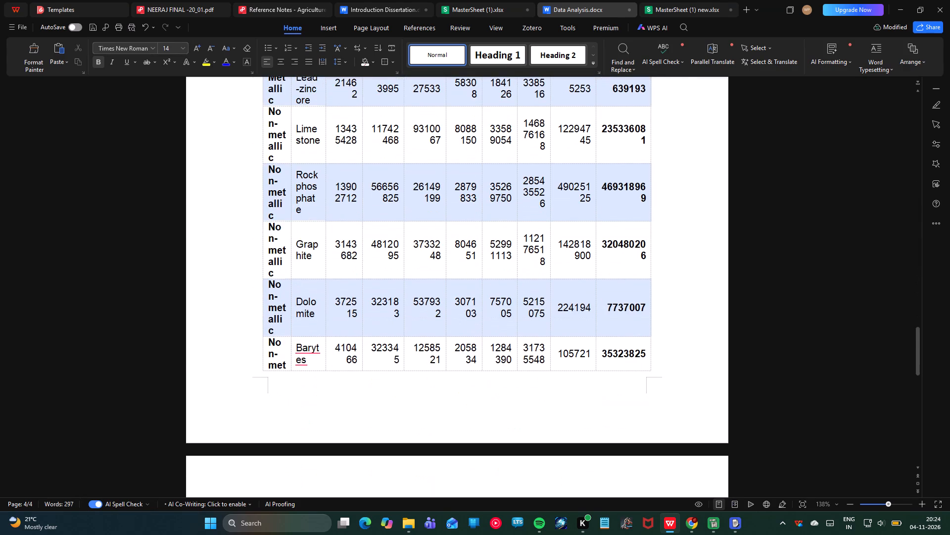
{"action": "scroll", "coordinate": [401, 279], "scroll_direction": "down", "scroll_amount": 11}
{"action": "scroll", "coordinate": [401, 279], "scroll_direction": "up", "scroll_amount": 1}
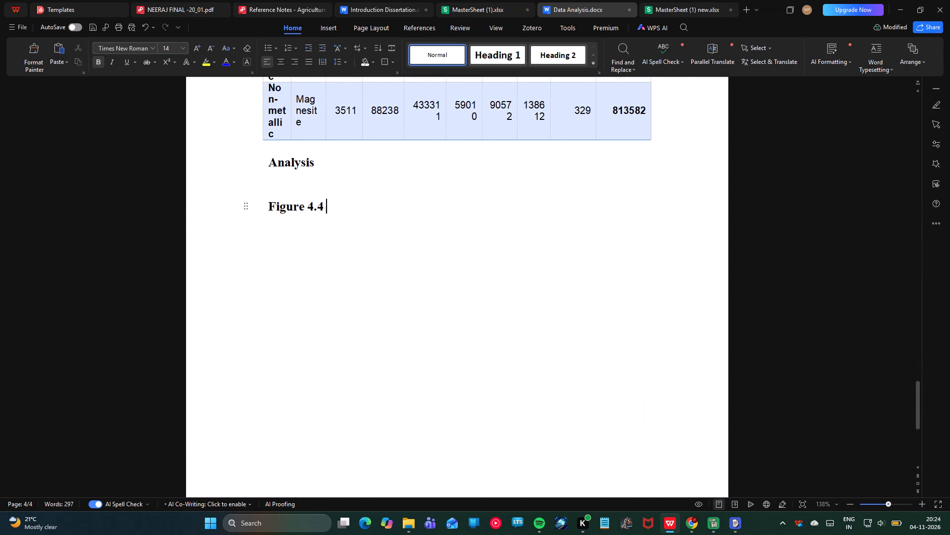
{"action": "scroll", "coordinate": [401, 279], "scroll_direction": "up", "scroll_amount": 2}
{"action": "scroll", "coordinate": [401, 279], "scroll_direction": "down", "scroll_amount": 3}
{"action": "scroll", "coordinate": [401, 279], "scroll_direction": "up", "scroll_amount": 5}
{"action": "scroll", "coordinate": [401, 279], "scroll_direction": "down", "scroll_amount": 5}
{"action": "scroll", "coordinate": [401, 279], "scroll_direction": "up", "scroll_amount": 20}
{"action": "scroll", "coordinate": [401, 279], "scroll_direction": "up", "scroll_amount": 4}
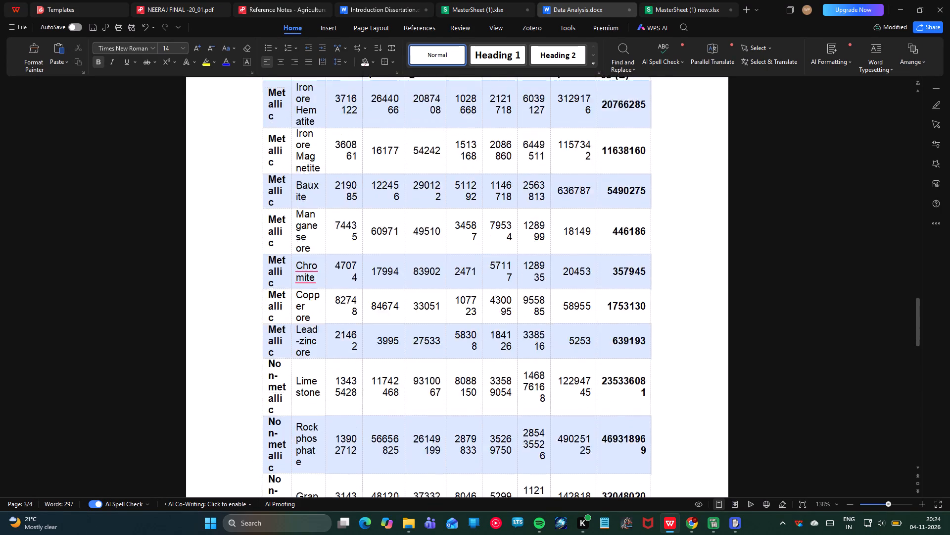
{"action": "scroll", "coordinate": [401, 279], "scroll_direction": "up", "scroll_amount": 20}
{"action": "scroll", "coordinate": [401, 279], "scroll_direction": "up", "scroll_amount": 20}
{"action": "scroll", "coordinate": [401, 279], "scroll_direction": "up", "scroll_amount": 15}
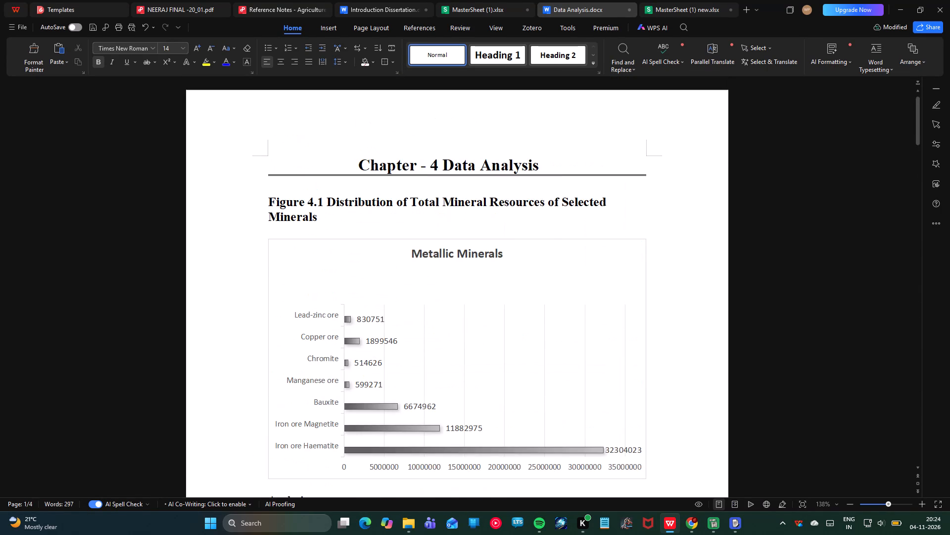
{"action": "scroll", "coordinate": [402, 279], "scroll_direction": "up", "scroll_amount": 11}
Glance at MasterSheet (1).xlsx, returning to Data Analysis.docx to re-examine its figures and tables down to the Figure 4.4 heading.
{"action": "left_click", "coordinate": [512, 0]}
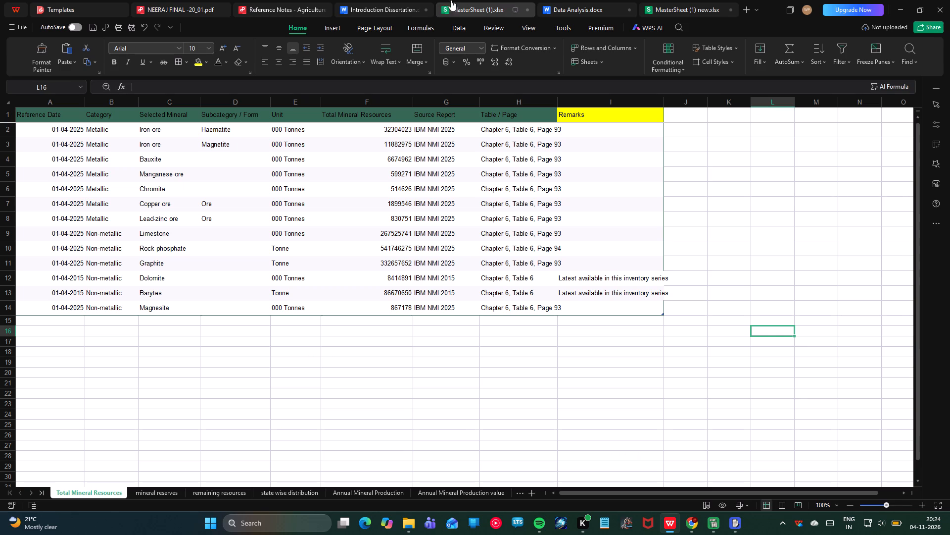
{"action": "left_click", "coordinate": [396, 0]}
{"action": "left_click", "coordinate": [577, 0]}
{"action": "scroll", "coordinate": [577, 241], "scroll_direction": "down", "scroll_amount": 3}
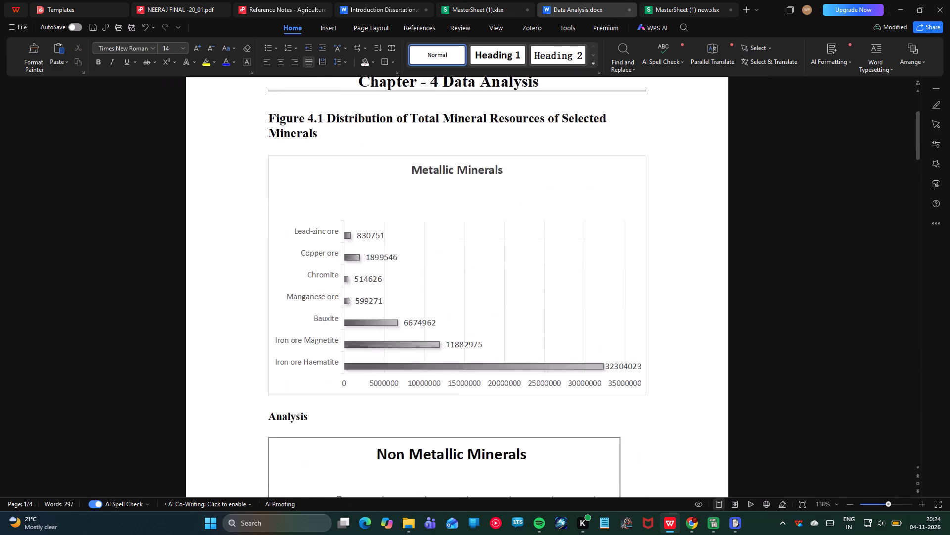
{"action": "scroll", "coordinate": [577, 241], "scroll_direction": "down", "scroll_amount": 20}
{"action": "scroll", "coordinate": [577, 241], "scroll_direction": "down", "scroll_amount": 6}
{"action": "scroll", "coordinate": [577, 241], "scroll_direction": "up", "scroll_amount": 1}
{"action": "scroll", "coordinate": [577, 241], "scroll_direction": "down", "scroll_amount": 6}
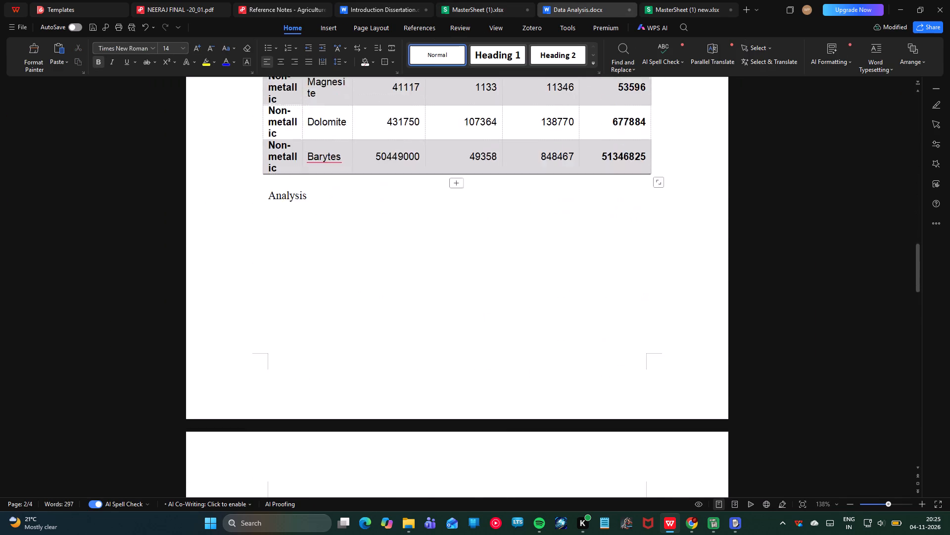
{"action": "scroll", "coordinate": [577, 241], "scroll_direction": "down", "scroll_amount": 8}
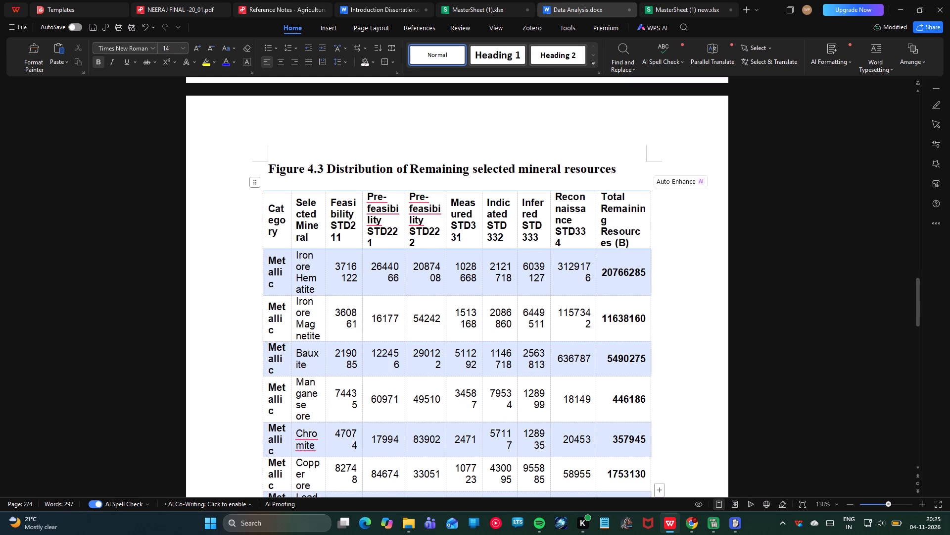
{"action": "scroll", "coordinate": [379, 332], "scroll_direction": "up", "scroll_amount": 20}
{"action": "scroll", "coordinate": [379, 332], "scroll_direction": "up", "scroll_amount": 9}
{"action": "scroll", "coordinate": [388, 330], "scroll_direction": "down", "scroll_amount": 16}
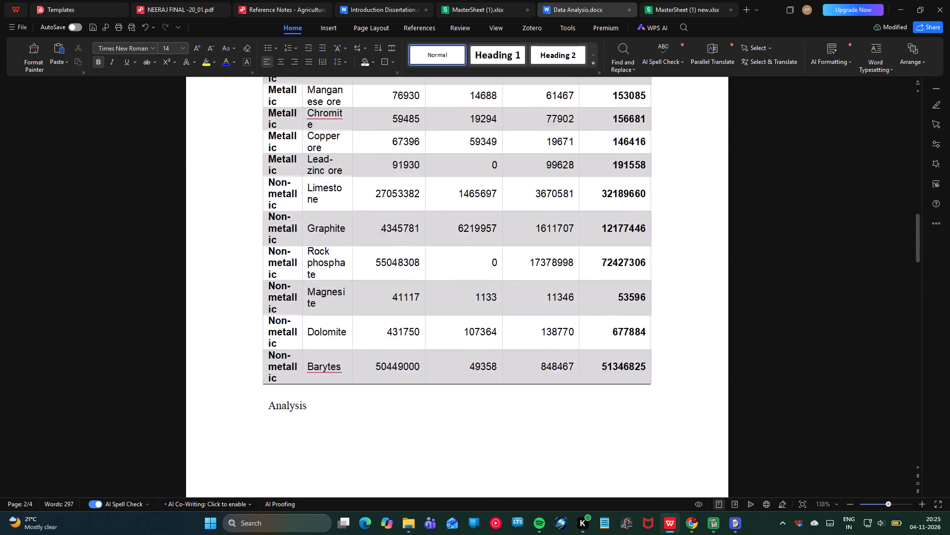
{"action": "scroll", "coordinate": [388, 330], "scroll_direction": "down", "scroll_amount": 20}
{"action": "scroll", "coordinate": [388, 330], "scroll_direction": "down", "scroll_amount": 20}
{"action": "scroll", "coordinate": [388, 330], "scroll_direction": "down", "scroll_amount": 10}
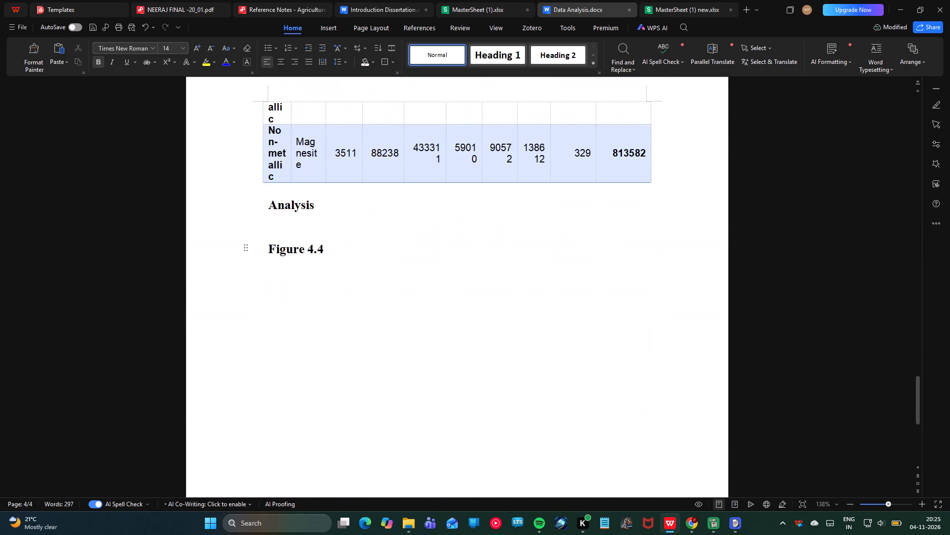
{"action": "scroll", "coordinate": [388, 330], "scroll_direction": "up", "scroll_amount": 5}
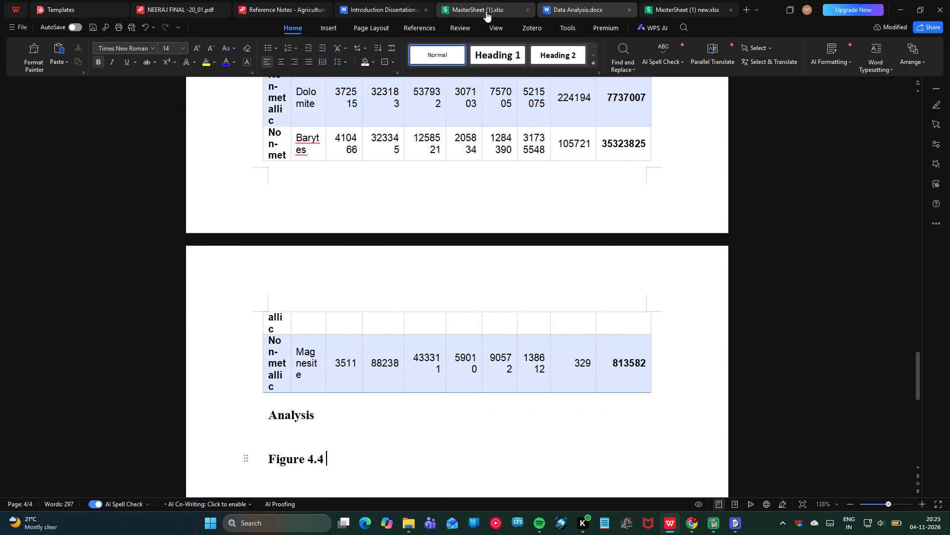
Examine the Annual Mineral Production value sheet in MasterSheet (1).xlsx, including its Data Notes column.
{"action": "left_click", "coordinate": [486, 12]}
{"action": "scroll", "coordinate": [700, 449], "scroll_direction": "up", "scroll_amount": 2}
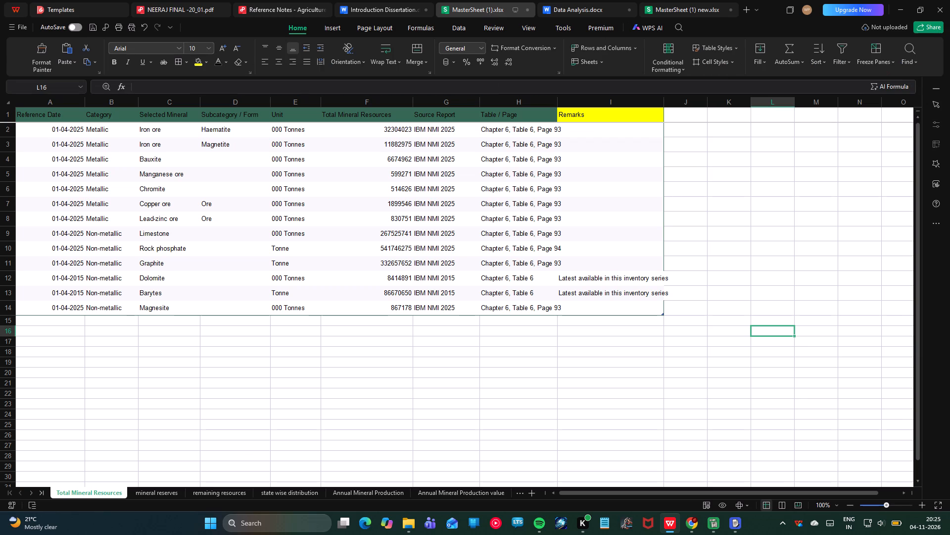
{"action": "left_click", "coordinate": [452, 493]}
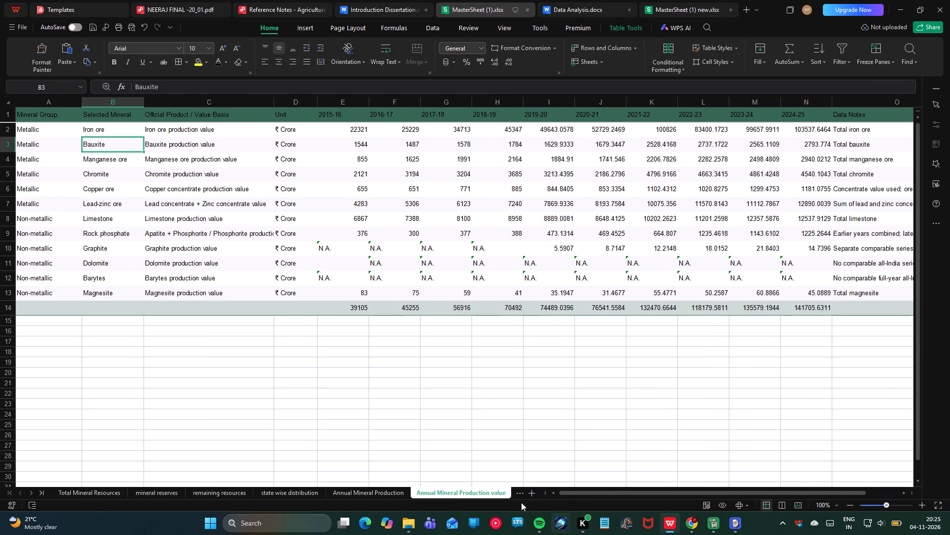
{"action": "left_click_drag", "start_coordinate": [646, 494], "coordinate": [785, 496]}
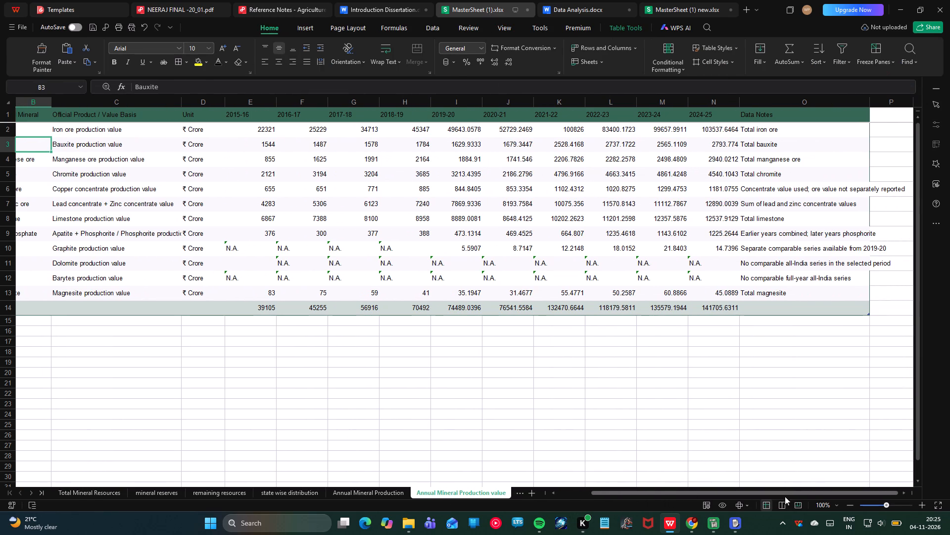
{"action": "left_click_drag", "start_coordinate": [785, 496], "coordinate": [813, 496]}
{"action": "scroll", "coordinate": [295, 496], "scroll_direction": "down", "scroll_amount": 1}
{"action": "scroll", "coordinate": [295, 496], "scroll_direction": "up", "scroll_amount": 3}
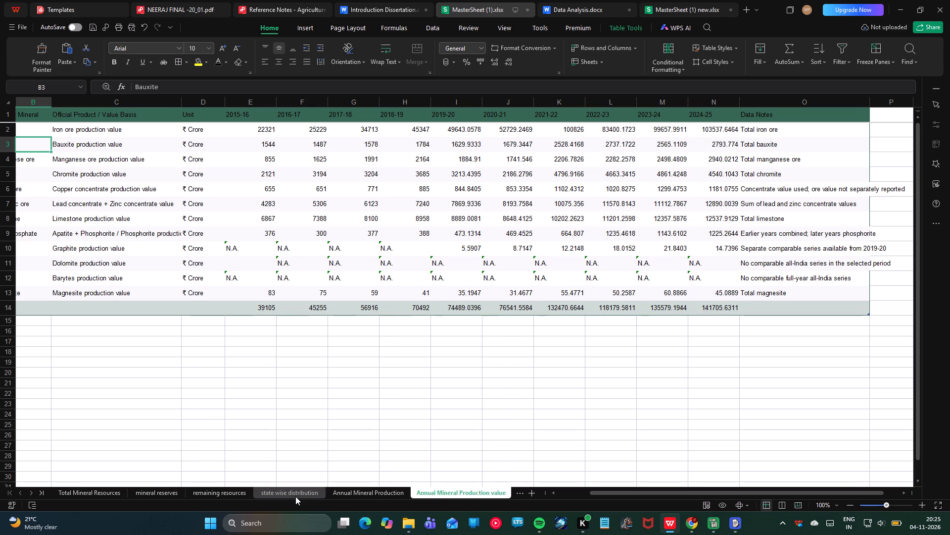
{"action": "scroll", "coordinate": [295, 496], "scroll_direction": "up", "scroll_amount": 5}
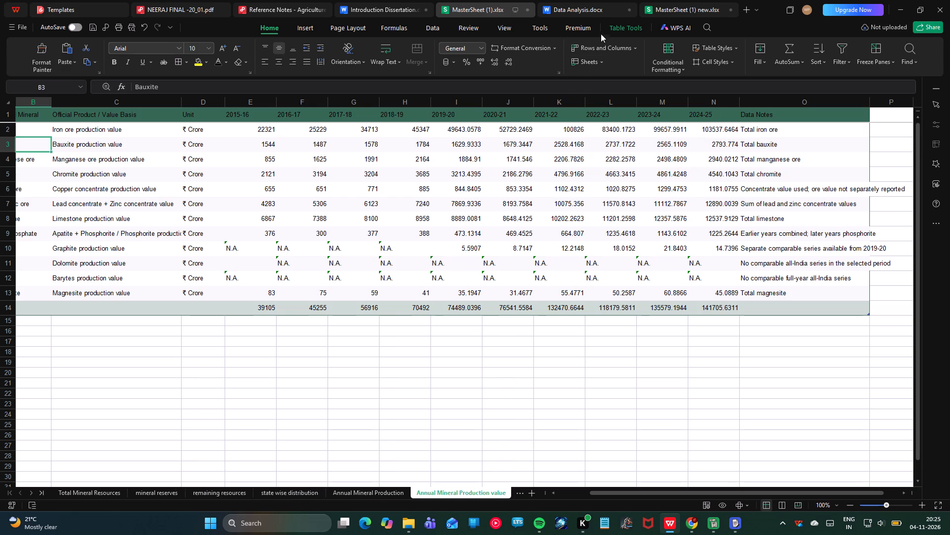
Look through the export, import, trade balance, apparent consumption, import-dependency and Sheet28 sheets in MasterSheet (1) new.xlsx.
{"action": "left_click", "coordinate": [562, 6]}
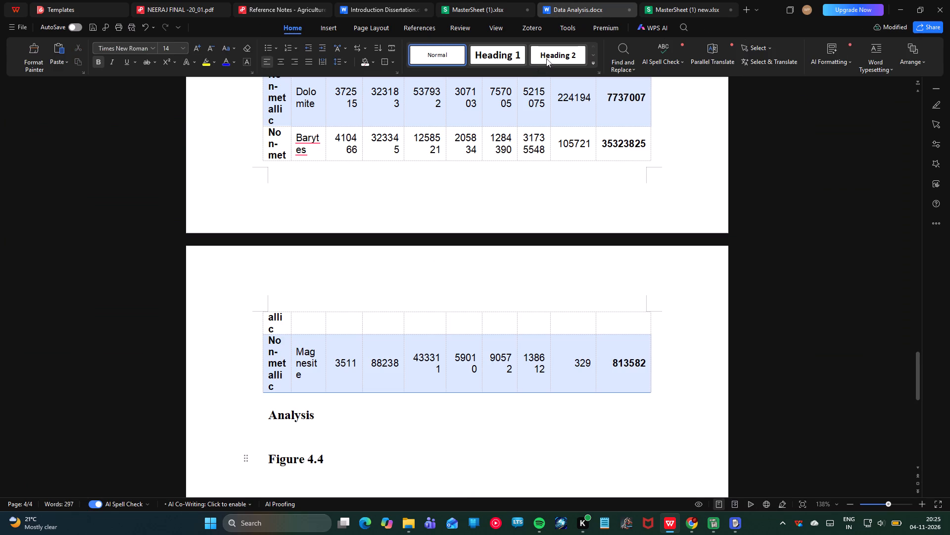
{"action": "left_click", "coordinate": [710, 0]}
{"action": "scroll", "coordinate": [187, 232], "scroll_direction": "up", "scroll_amount": 4}
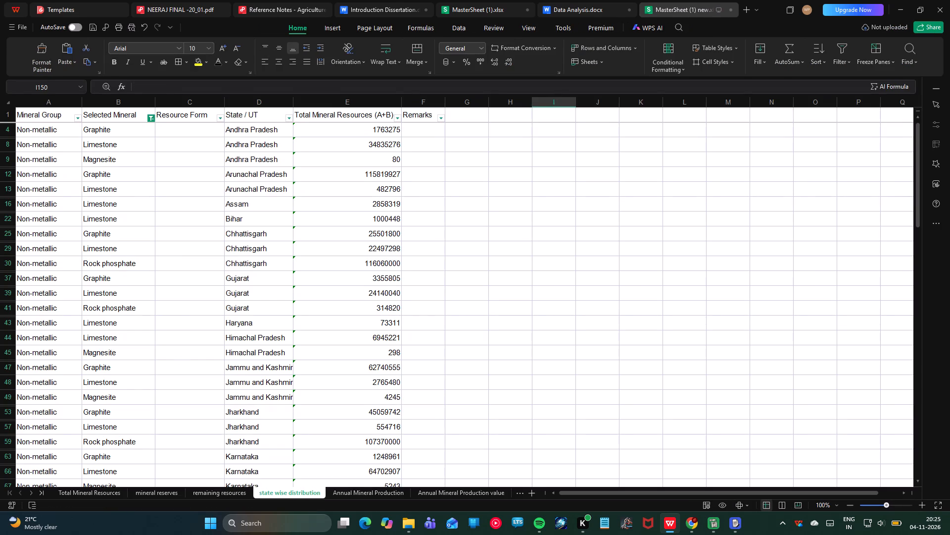
{"action": "scroll", "coordinate": [168, 495], "scroll_direction": "up", "scroll_amount": 9}
{"action": "scroll", "coordinate": [168, 495], "scroll_direction": "down", "scroll_amount": 14}
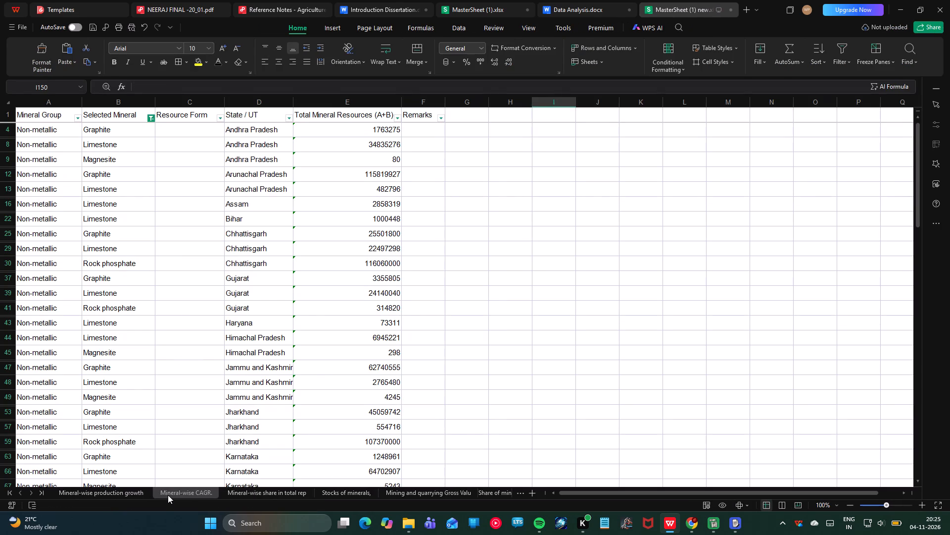
{"action": "scroll", "coordinate": [168, 495], "scroll_direction": "down", "scroll_amount": 17}
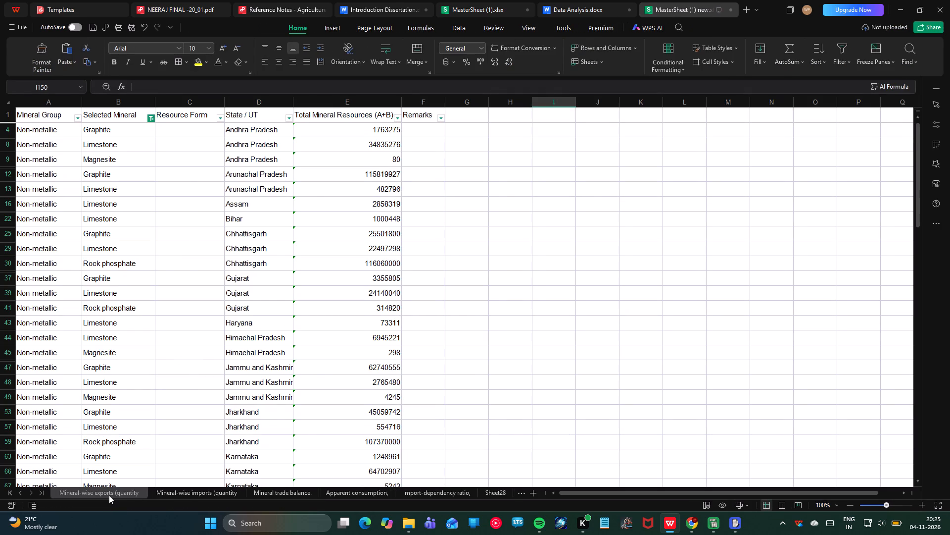
{"action": "scroll", "coordinate": [109, 495], "scroll_direction": "down", "scroll_amount": 8}
{"action": "left_click", "coordinate": [109, 495]}
{"action": "left_click", "coordinate": [172, 491]}
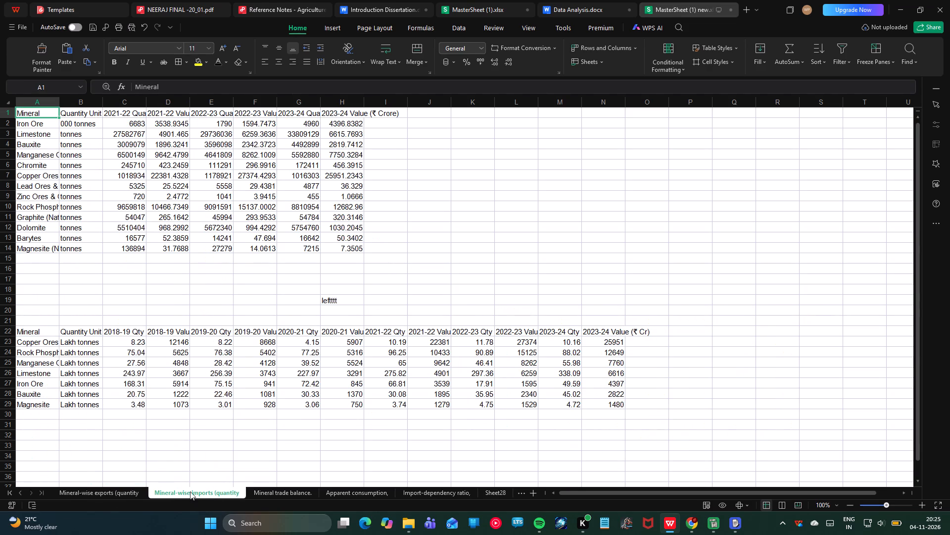
{"action": "left_click", "coordinate": [284, 493]}
{"action": "left_click", "coordinate": [354, 494]}
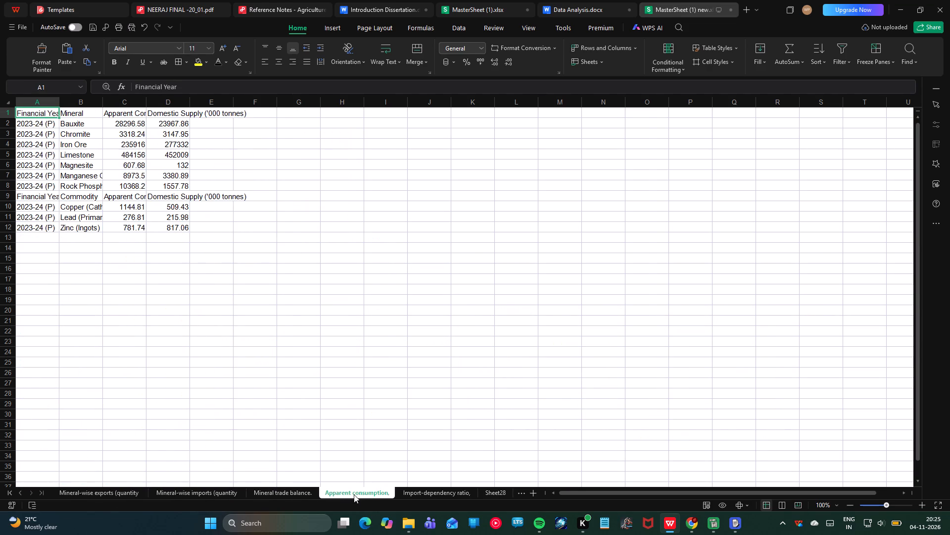
{"action": "left_click", "coordinate": [414, 494]}
{"action": "left_click", "coordinate": [503, 493]}
{"action": "scroll", "coordinate": [441, 501], "scroll_direction": "up", "scroll_amount": 4}
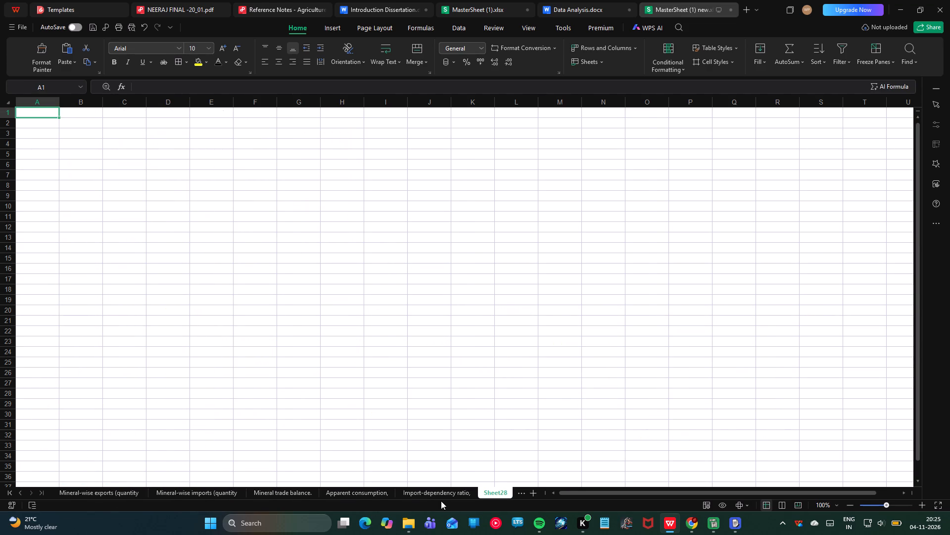
Look through the resource, reserve, state-wise distribution and annual production sheets in MasterSheet (1) new.xlsx, starting from Total Mineral Resources.
{"action": "scroll", "coordinate": [396, 490], "scroll_direction": "up", "scroll_amount": 8}
{"action": "scroll", "coordinate": [396, 490], "scroll_direction": "up", "scroll_amount": 20}
{"action": "scroll", "coordinate": [396, 490], "scroll_direction": "up", "scroll_amount": 2}
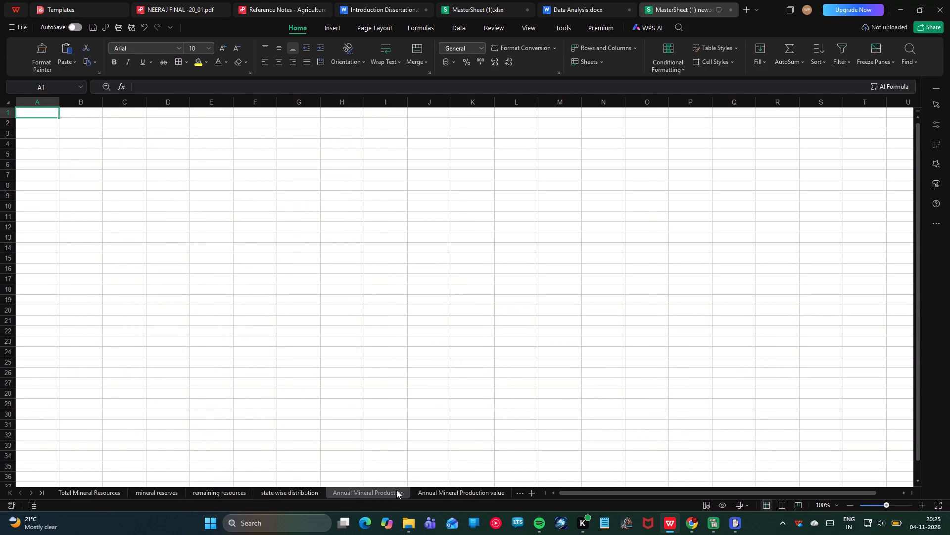
{"action": "scroll", "coordinate": [396, 490], "scroll_direction": "down", "scroll_amount": 20}
{"action": "scroll", "coordinate": [396, 490], "scroll_direction": "down", "scroll_amount": 14}
{"action": "scroll", "coordinate": [396, 490], "scroll_direction": "up", "scroll_amount": 7}
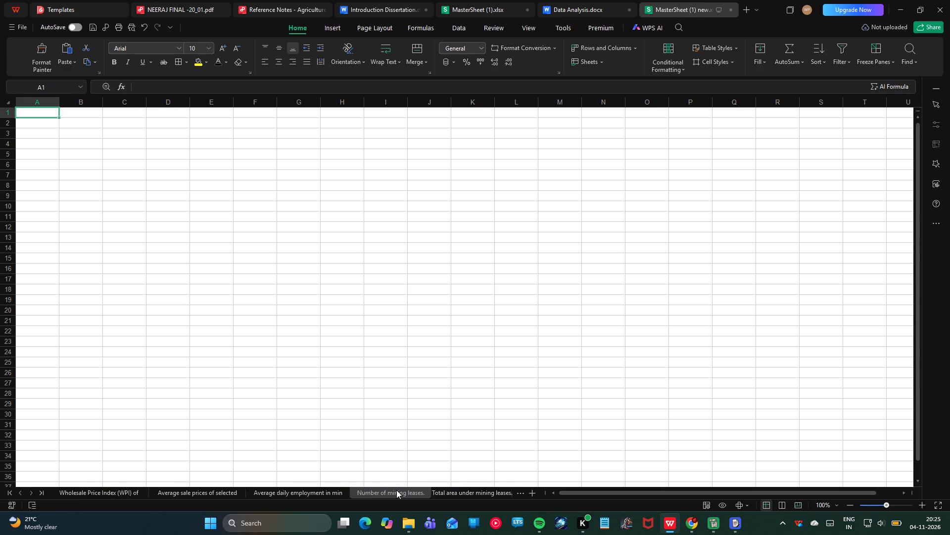
{"action": "scroll", "coordinate": [396, 490], "scroll_direction": "up", "scroll_amount": 20}
{"action": "scroll", "coordinate": [396, 490], "scroll_direction": "up", "scroll_amount": 3}
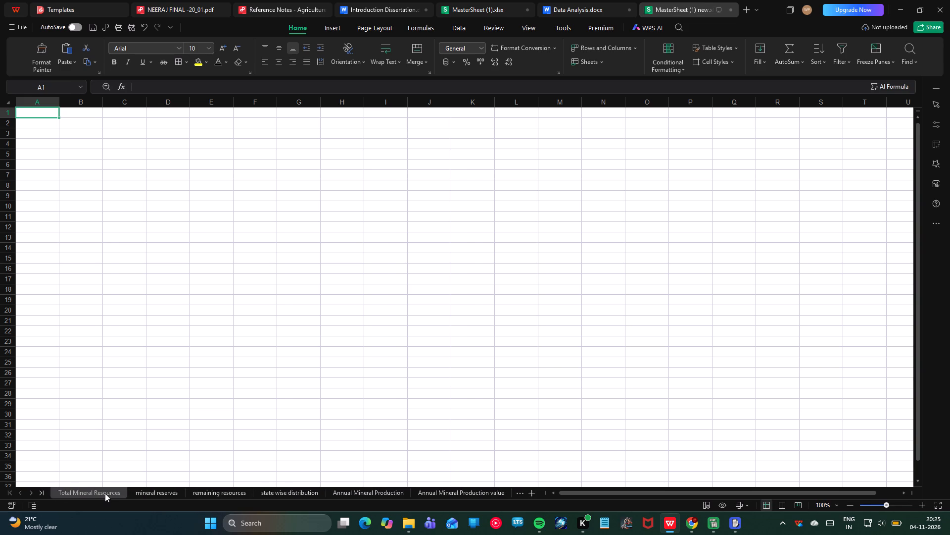
{"action": "left_click", "coordinate": [97, 494]}
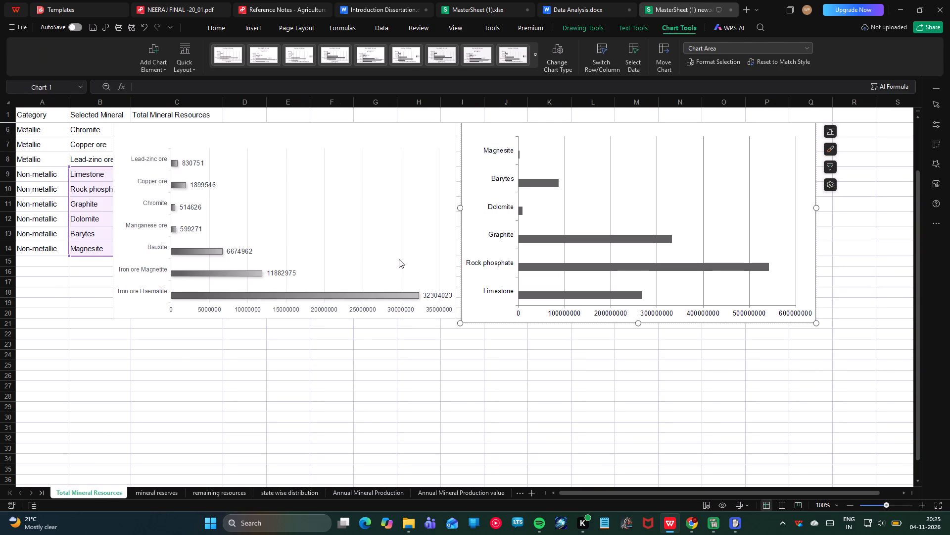
{"action": "left_click_drag", "start_coordinate": [399, 259], "coordinate": [392, 301]}
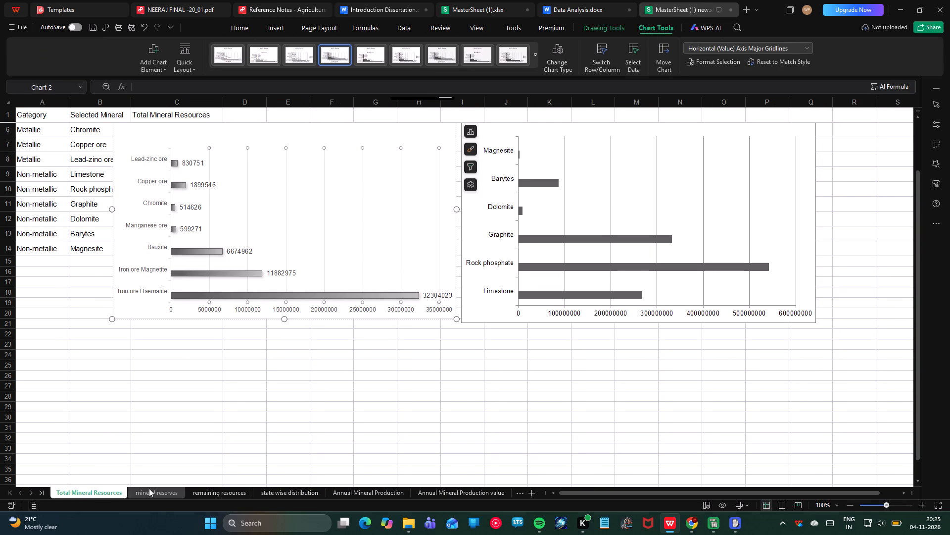
{"action": "left_click", "coordinate": [149, 488]}
{"action": "left_click", "coordinate": [235, 491]}
{"action": "left_click", "coordinate": [280, 494]}
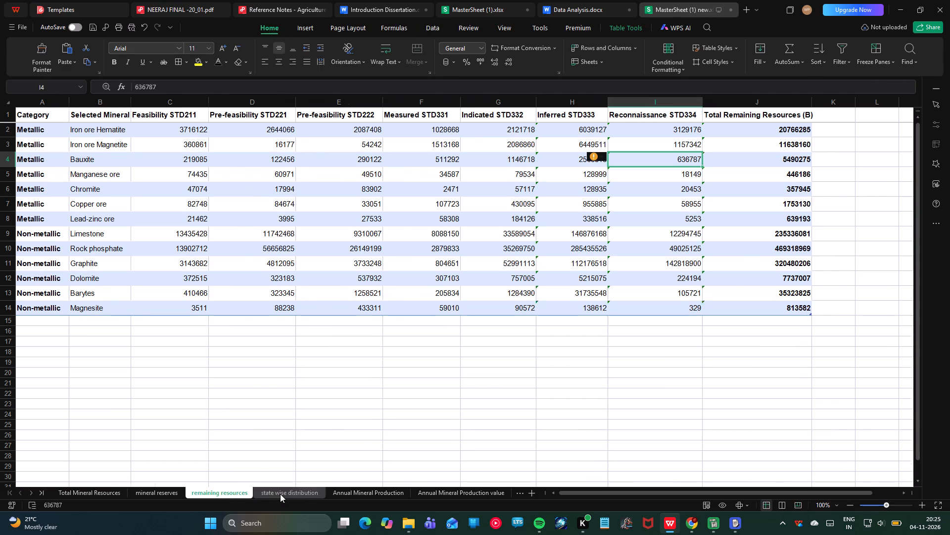
{"action": "left_click", "coordinate": [352, 494]}
{"action": "left_click", "coordinate": [438, 492]}
{"action": "scroll", "coordinate": [438, 492], "scroll_direction": "up", "scroll_amount": 1}
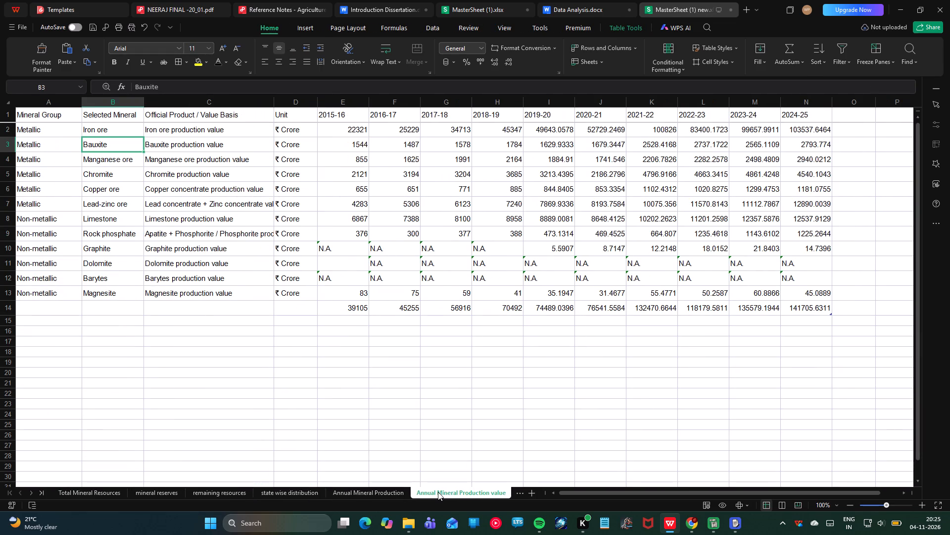
{"action": "scroll", "coordinate": [438, 492], "scroll_direction": "up", "scroll_amount": 1}
{"action": "scroll", "coordinate": [438, 492], "scroll_direction": "down", "scroll_amount": 3}
Examine the Number of Reporting Mines, Mineral-wise production growth, Mineral-wise CAGR and Mineral-wise share sheets.
{"action": "left_click", "coordinate": [386, 492]}
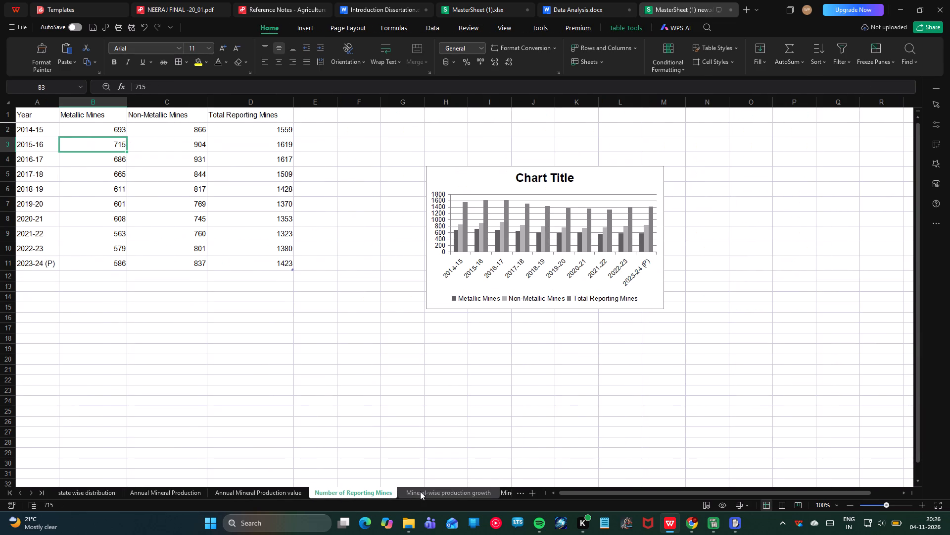
{"action": "left_click", "coordinate": [421, 491]}
{"action": "scroll", "coordinate": [439, 492], "scroll_direction": "down", "scroll_amount": 2}
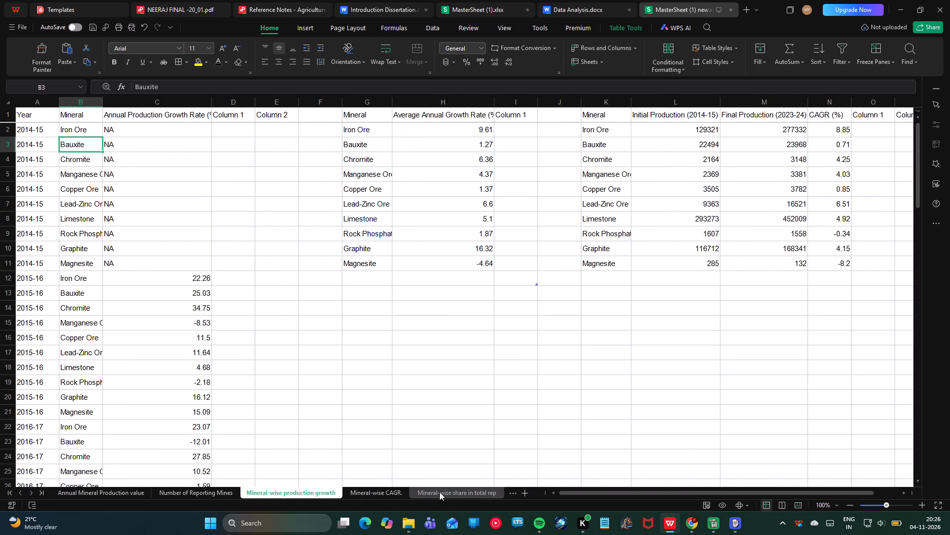
{"action": "scroll", "coordinate": [439, 492], "scroll_direction": "up", "scroll_amount": 1}
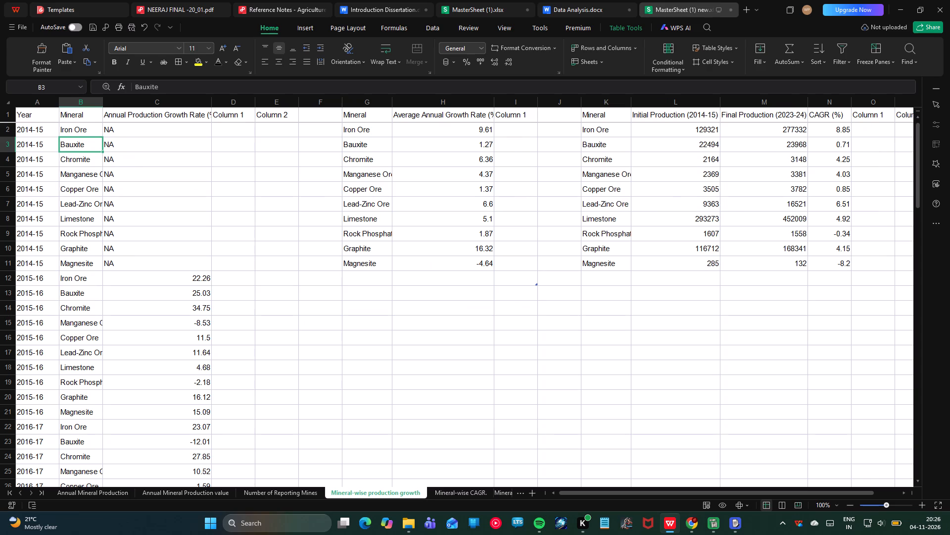
{"action": "scroll", "coordinate": [424, 492], "scroll_direction": "down", "scroll_amount": 2}
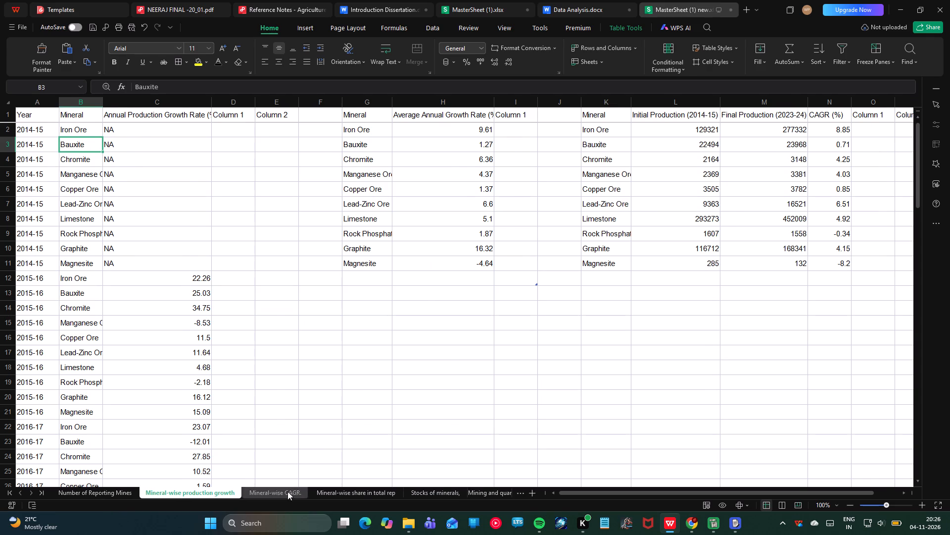
{"action": "left_click", "coordinate": [286, 491]}
{"action": "left_click", "coordinate": [337, 490]}
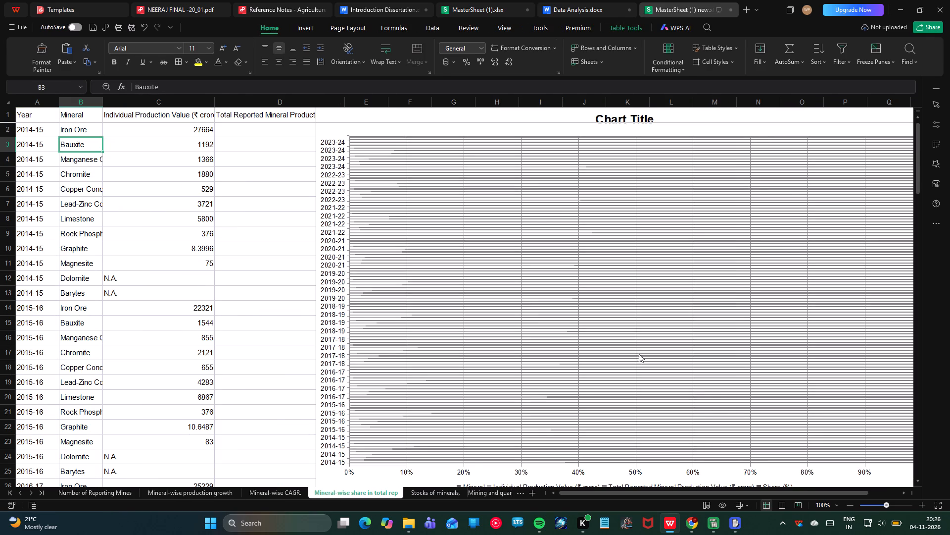
Delete the large percentage-axis bar chart covering the table columns on the Mineral-wise share sheet.
{"action": "left_click", "coordinate": [787, 190]}
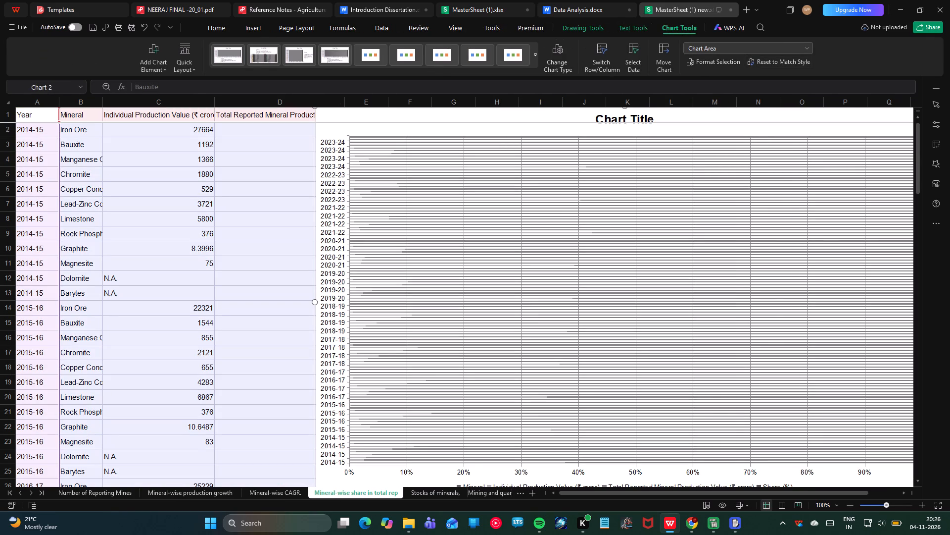
{"action": "left_click", "coordinate": [587, 131]}
{"action": "right_click", "coordinate": [587, 131]}
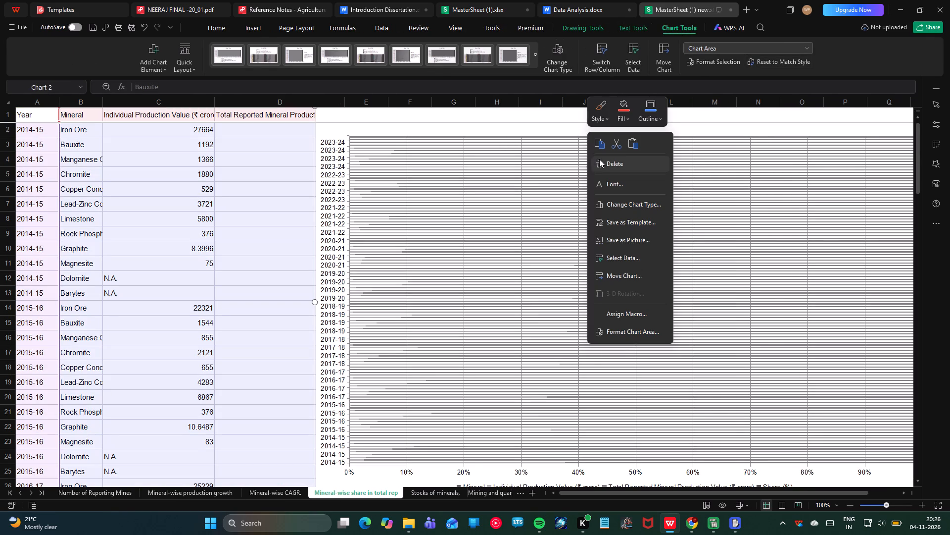
{"action": "left_click", "coordinate": [609, 160]}
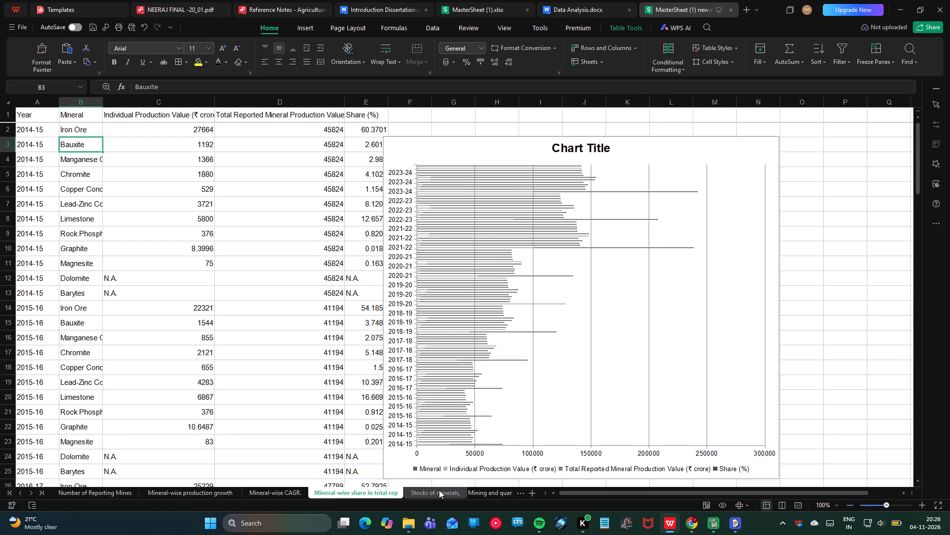
Examine the Stocks of minerals sheet and the Mining and Quarrying GVA table and chart.
{"action": "left_click", "coordinate": [438, 493]}
{"action": "left_click", "coordinate": [442, 493]}
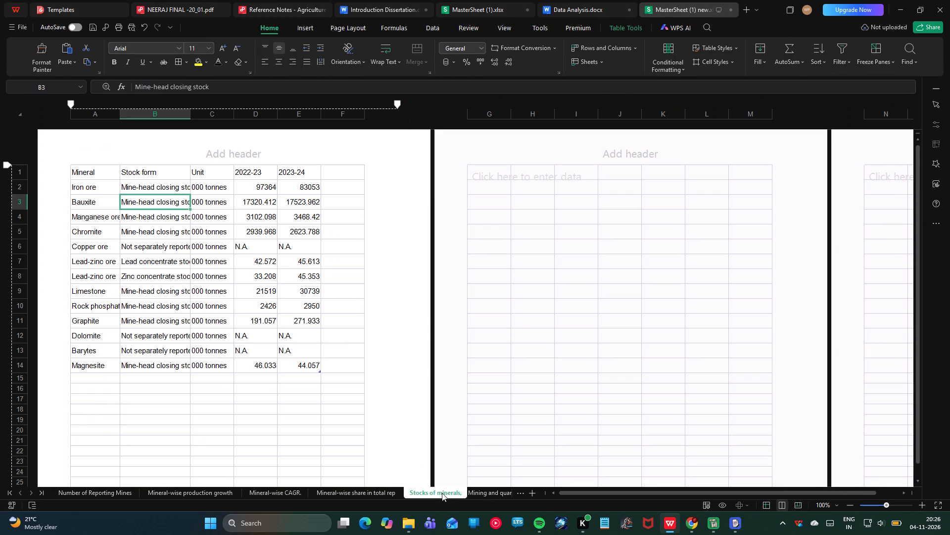
{"action": "left_click", "coordinate": [501, 492]}
{"action": "scroll", "coordinate": [501, 492], "scroll_direction": "up", "scroll_amount": 1}
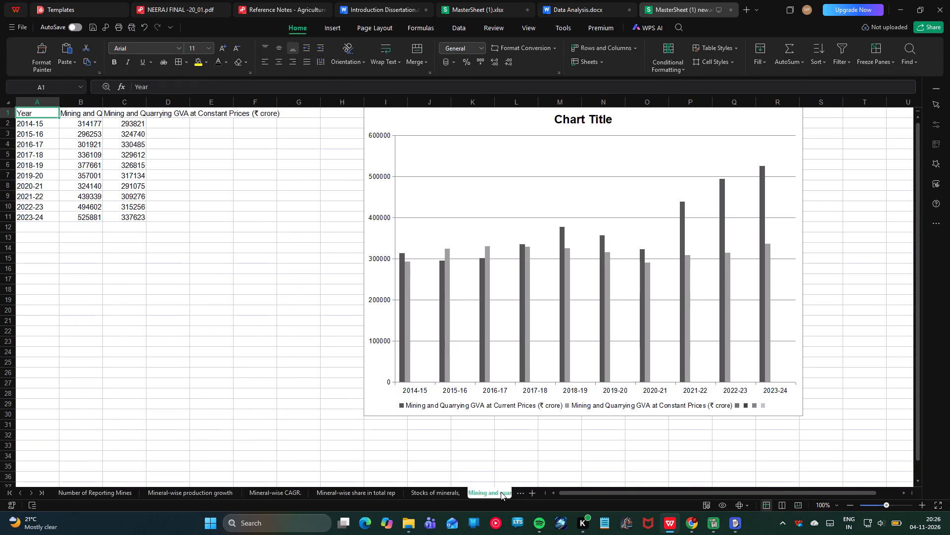
{"action": "scroll", "coordinate": [501, 492], "scroll_direction": "up", "scroll_amount": 3}
{"action": "scroll", "coordinate": [501, 492], "scroll_direction": "down", "scroll_amount": 1}
{"action": "scroll", "coordinate": [501, 492], "scroll_direction": "up", "scroll_amount": 3}
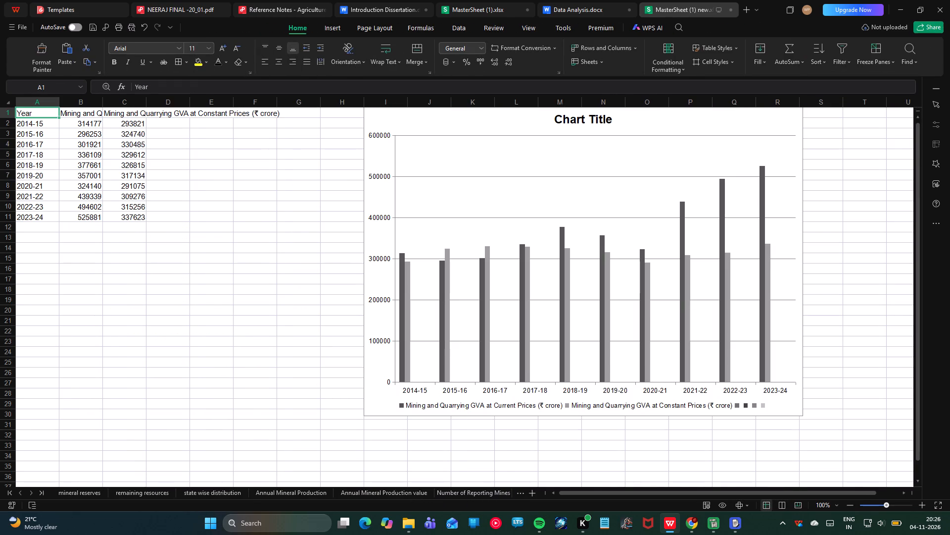
Switch to the Introduction Dissertation document and look back from the study limitations to the mineral descriptions before the research problem.
{"action": "left_click", "coordinate": [605, 4]}
{"action": "left_click", "coordinate": [403, 0]}
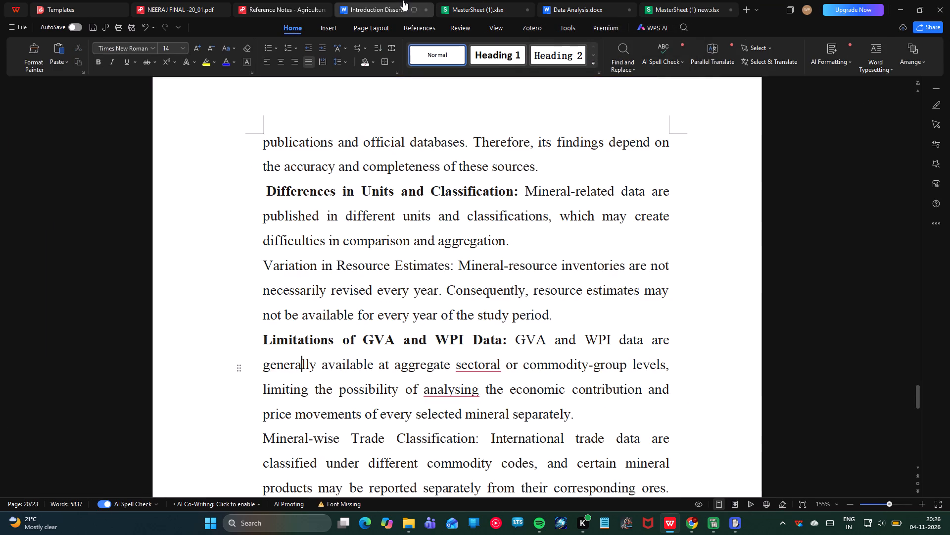
{"action": "scroll", "coordinate": [453, 268], "scroll_direction": "up", "scroll_amount": 16}
{"action": "scroll", "coordinate": [453, 268], "scroll_direction": "up", "scroll_amount": 10}
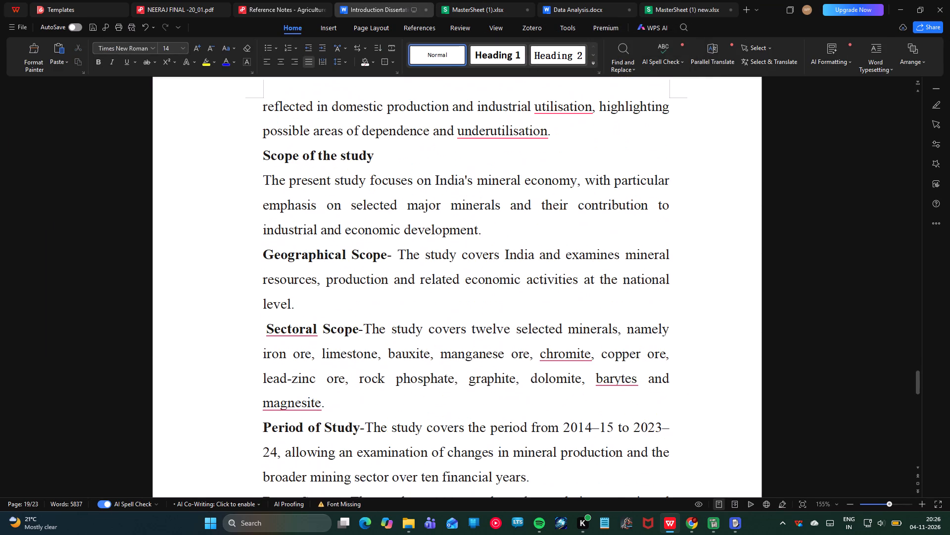
{"action": "scroll", "coordinate": [453, 268], "scroll_direction": "up", "scroll_amount": 9}
{"action": "scroll", "coordinate": [453, 268], "scroll_direction": "up", "scroll_amount": 13}
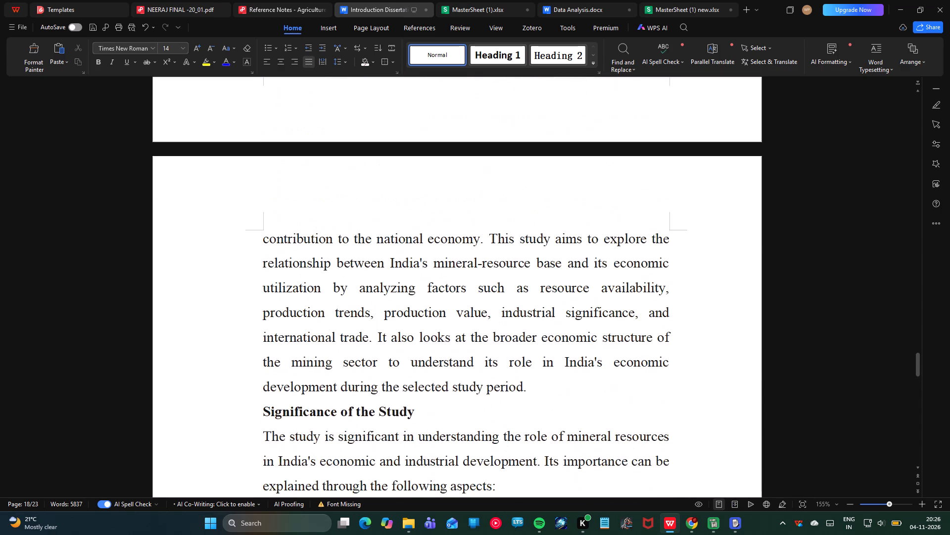
{"action": "scroll", "coordinate": [453, 268], "scroll_direction": "up", "scroll_amount": 14}
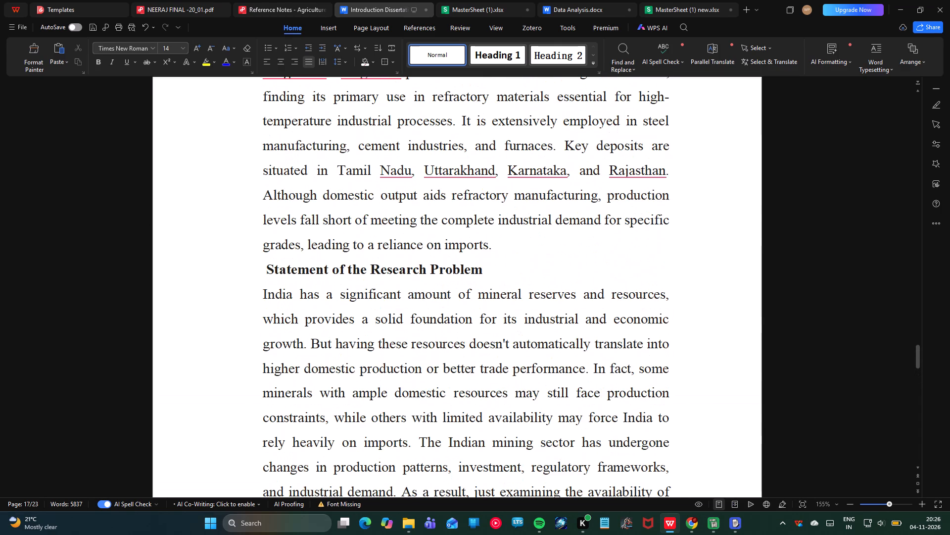
{"action": "scroll", "coordinate": [453, 268], "scroll_direction": "up", "scroll_amount": 10}
Read the Statement of the Research Problem, Significance of the Study and Scope of the study sections, down to Limitations of the Study.
{"action": "scroll", "coordinate": [453, 268], "scroll_direction": "down", "scroll_amount": 10}
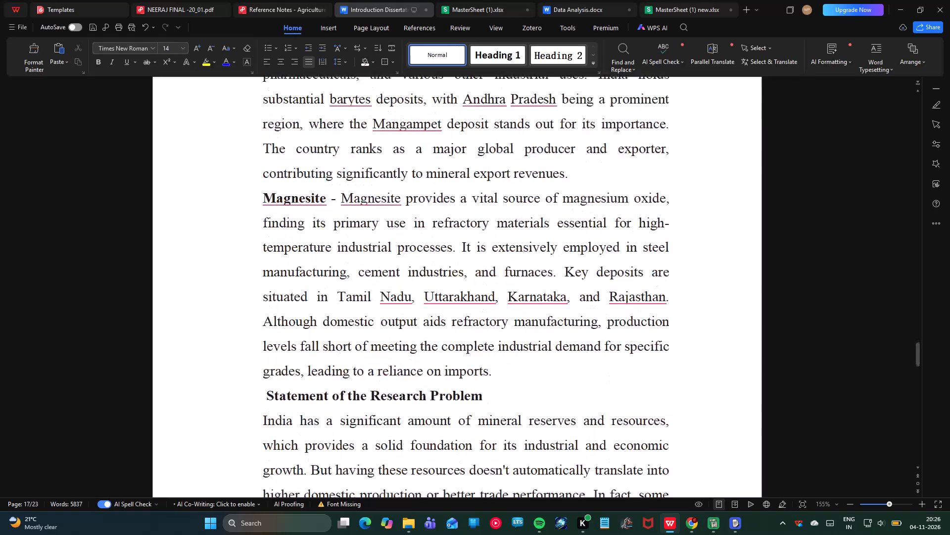
{"action": "scroll", "coordinate": [453, 268], "scroll_direction": "down", "scroll_amount": 9}
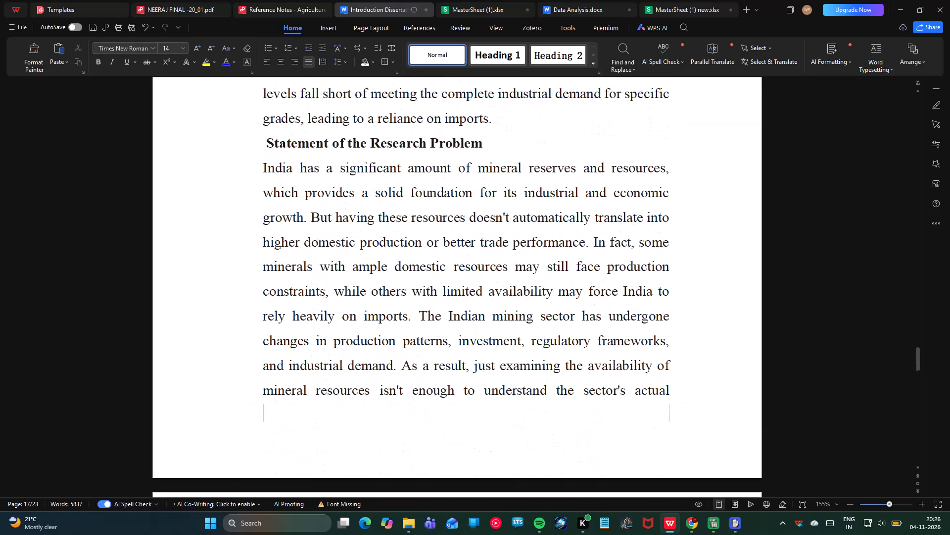
{"action": "scroll", "coordinate": [453, 268], "scroll_direction": "down", "scroll_amount": 8}
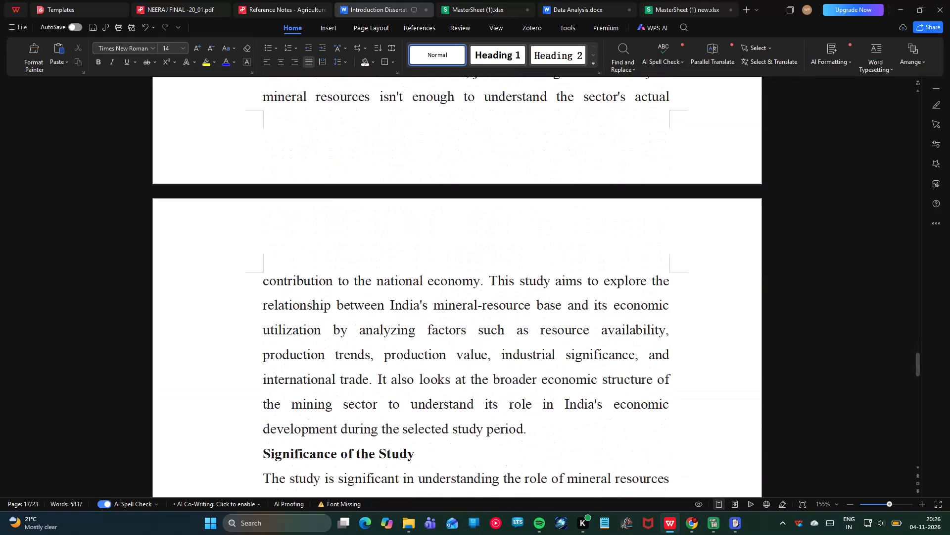
{"action": "scroll", "coordinate": [453, 268], "scroll_direction": "down", "scroll_amount": 8}
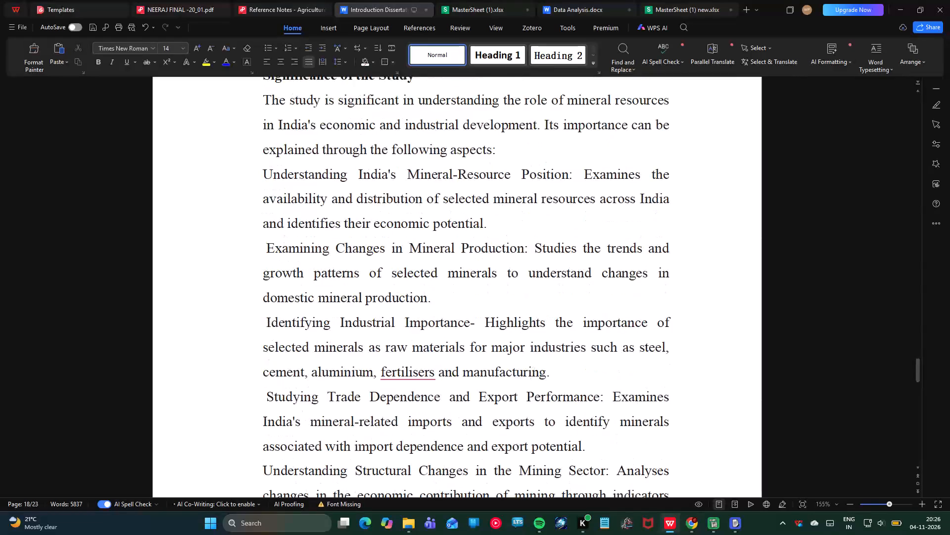
{"action": "scroll", "coordinate": [453, 268], "scroll_direction": "down", "scroll_amount": 18}
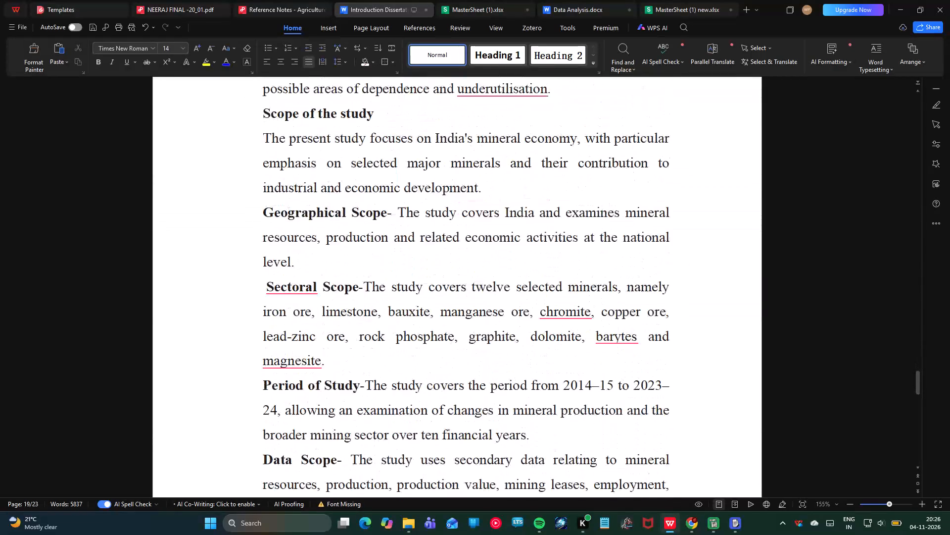
{"action": "scroll", "coordinate": [453, 268], "scroll_direction": "down", "scroll_amount": 11}
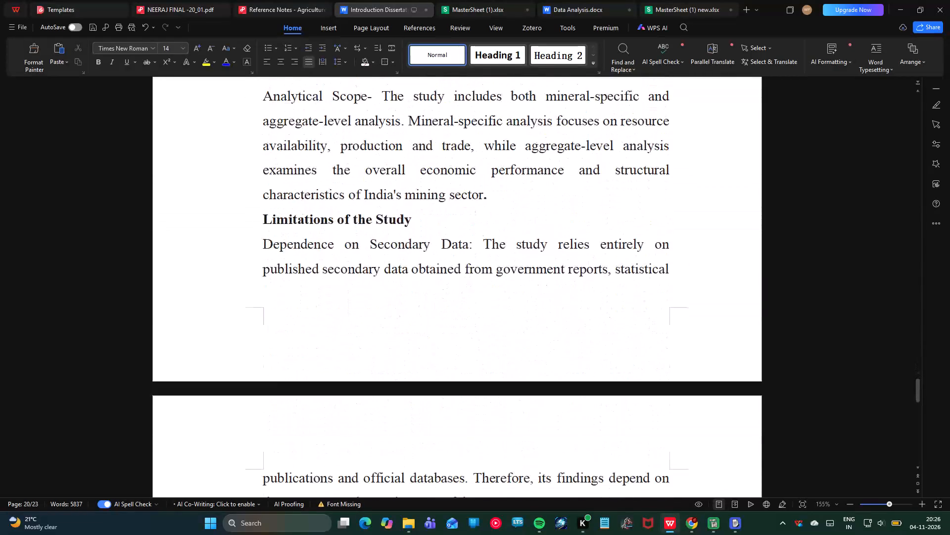
Examine the Limitations of the Study section through its Limited Geographical Disaggregation paragraph.
{"action": "scroll", "coordinate": [453, 268], "scroll_direction": "up", "scroll_amount": 7}
{"action": "scroll", "coordinate": [453, 268], "scroll_direction": "down", "scroll_amount": 20}
{"action": "scroll", "coordinate": [453, 268], "scroll_direction": "down", "scroll_amount": 5}
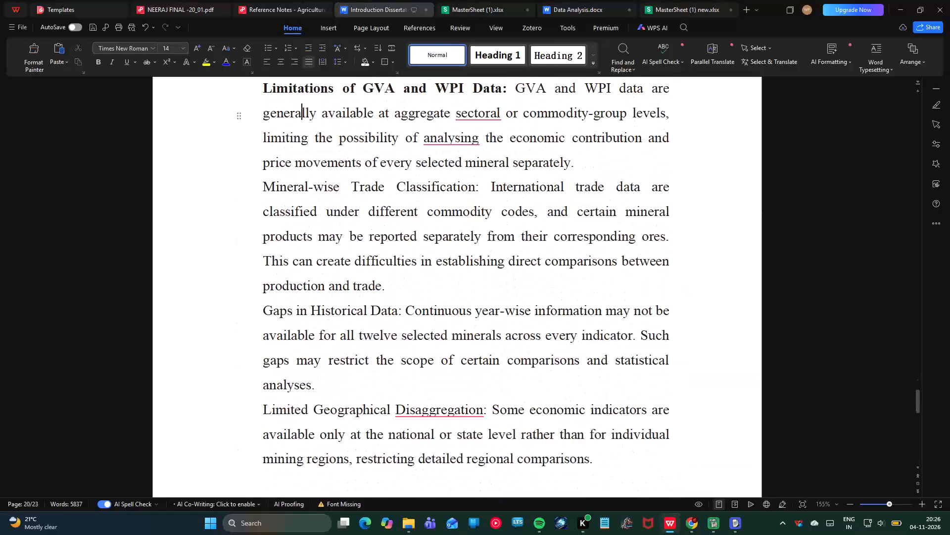
{"action": "scroll", "coordinate": [453, 268], "scroll_direction": "down", "scroll_amount": 8}
{"action": "scroll", "coordinate": [453, 268], "scroll_direction": "up", "scroll_amount": 16}
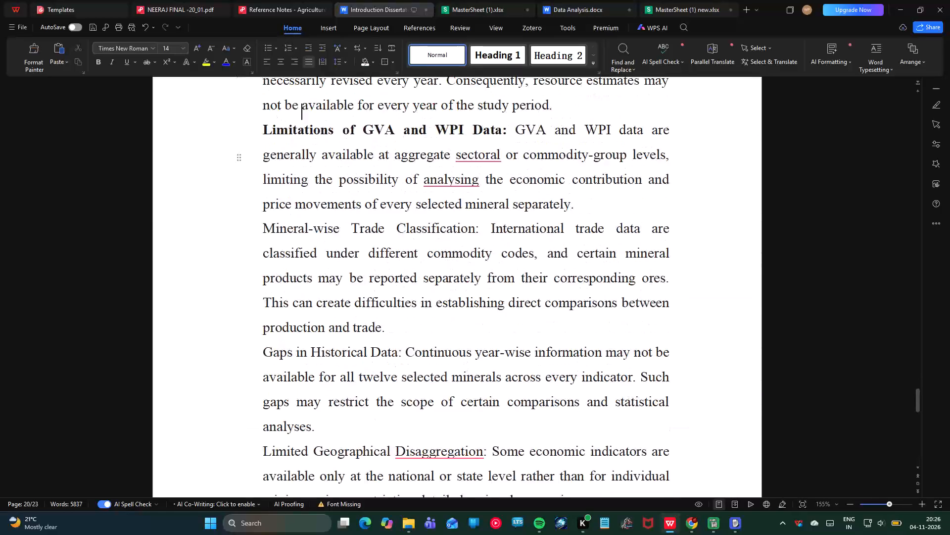
{"action": "scroll", "coordinate": [453, 268], "scroll_direction": "up", "scroll_amount": 4}
{"action": "scroll", "coordinate": [453, 268], "scroll_direction": "down", "scroll_amount": 6}
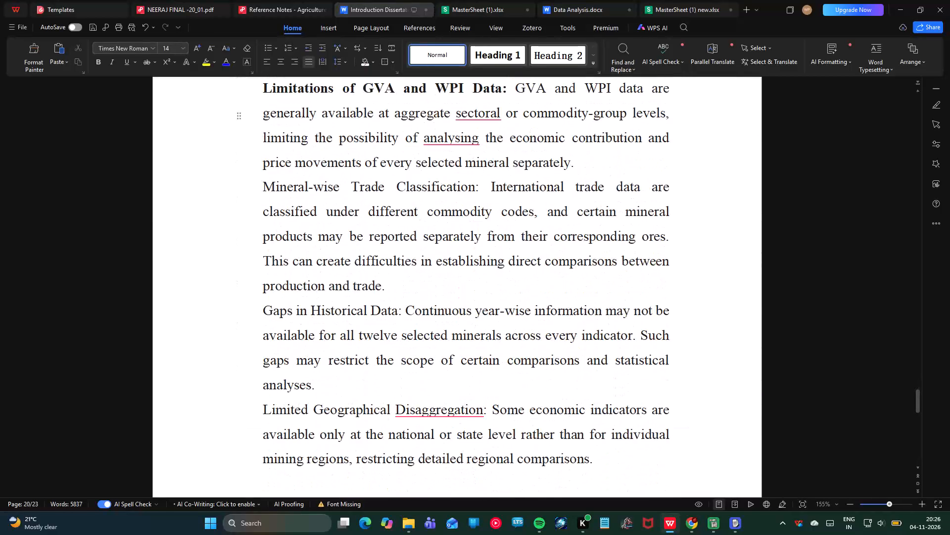
{"action": "scroll", "coordinate": [453, 268], "scroll_direction": "down", "scroll_amount": 8}
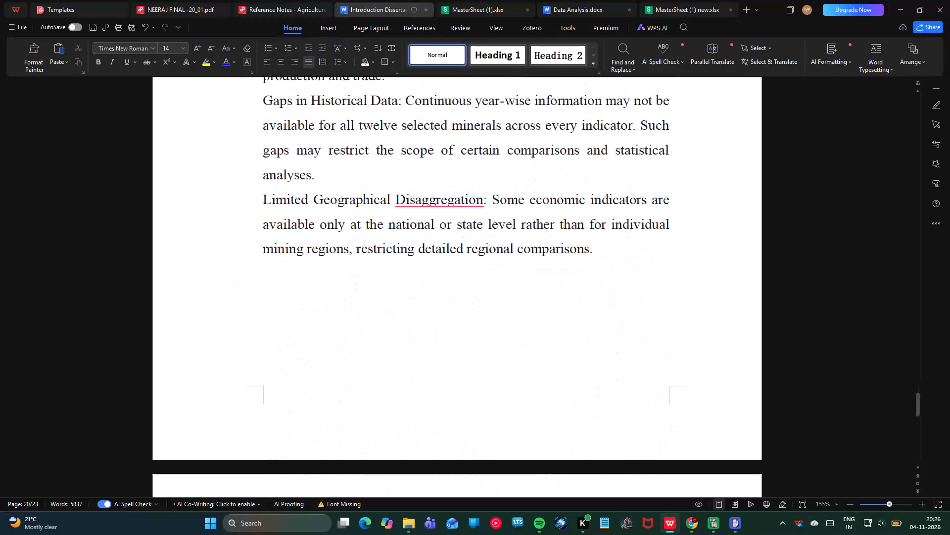
Examine the critical and strategic minerals review passages, returning to the start of Limitations of the Study.
{"action": "scroll", "coordinate": [453, 268], "scroll_direction": "down", "scroll_amount": 14}
{"action": "scroll", "coordinate": [453, 268], "scroll_direction": "up", "scroll_amount": 5}
{"action": "scroll", "coordinate": [453, 268], "scroll_direction": "down", "scroll_amount": 6}
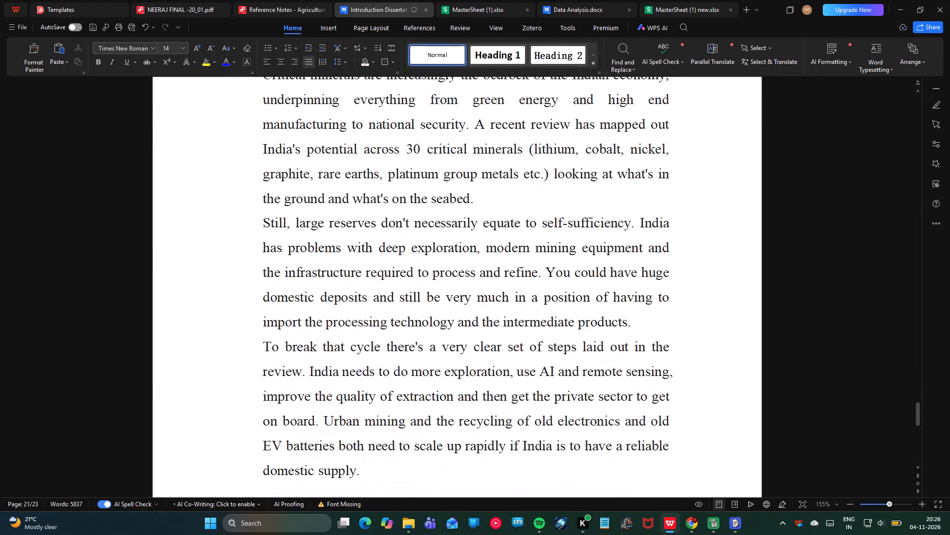
{"action": "scroll", "coordinate": [453, 268], "scroll_direction": "down", "scroll_amount": 13}
{"action": "scroll", "coordinate": [453, 268], "scroll_direction": "up", "scroll_amount": 10}
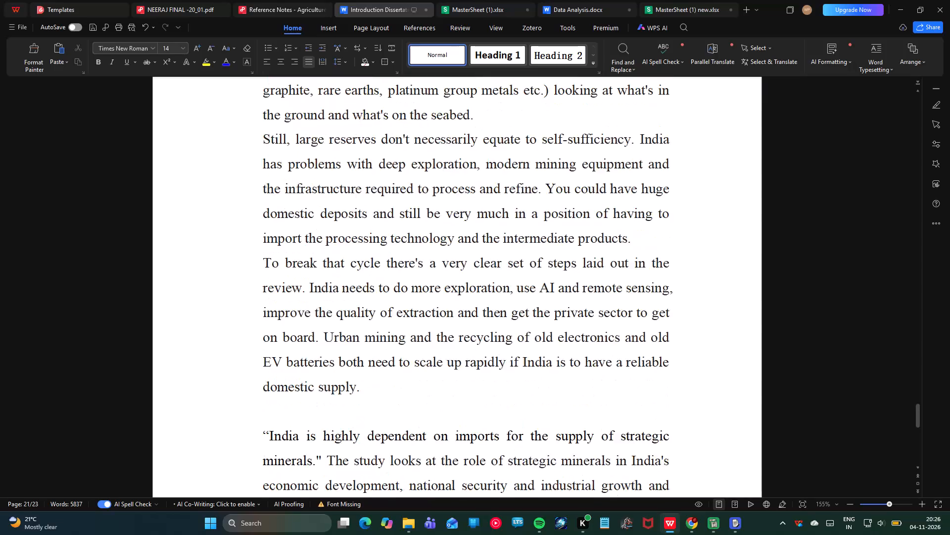
{"action": "scroll", "coordinate": [450, 270], "scroll_direction": "up", "scroll_amount": 20}
{"action": "scroll", "coordinate": [450, 270], "scroll_direction": "up", "scroll_amount": 15}
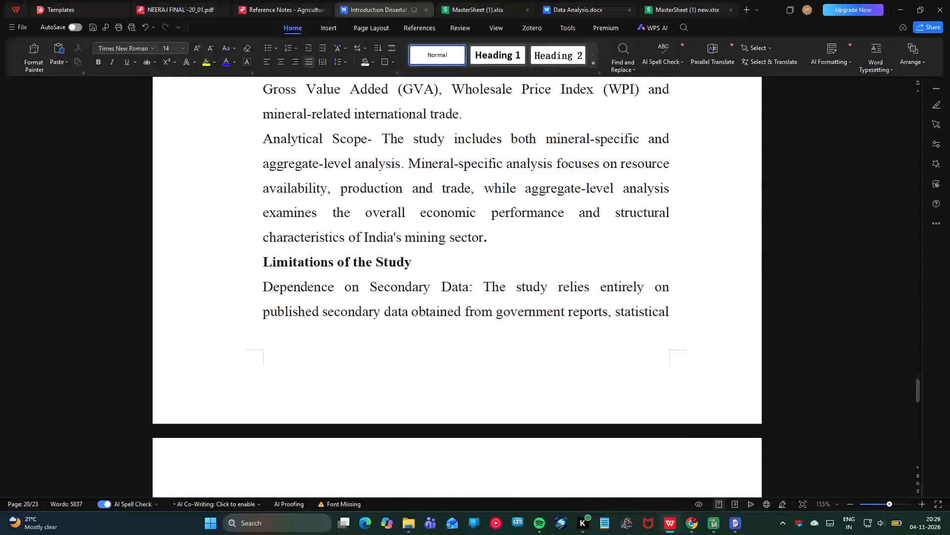
Review the introduction backwards from Limitations of the Study through Scope, Significance and Statement of the Research Problem to the Magnesite description.
{"action": "scroll", "coordinate": [450, 270], "scroll_direction": "up", "scroll_amount": 18}
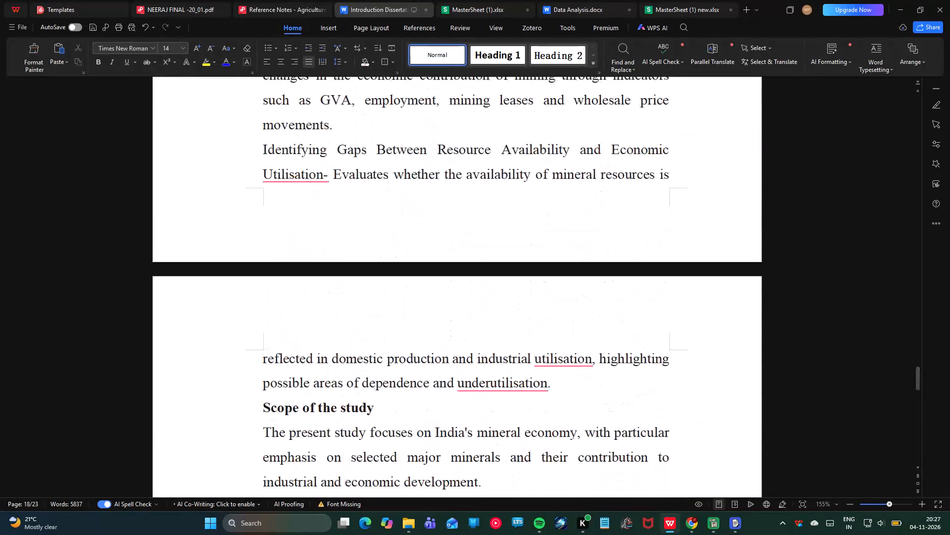
{"action": "scroll", "coordinate": [450, 270], "scroll_direction": "down", "scroll_amount": 13}
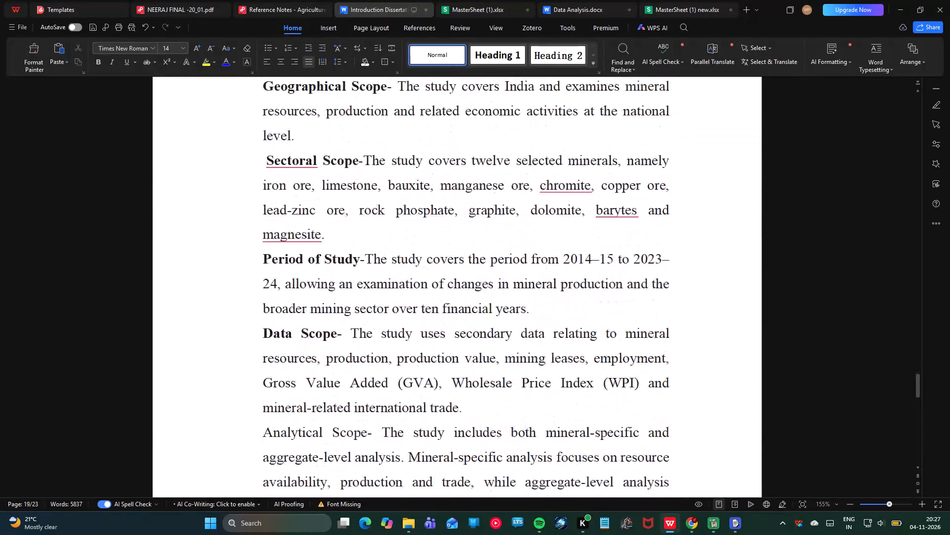
{"action": "scroll", "coordinate": [450, 270], "scroll_direction": "up", "scroll_amount": 5}
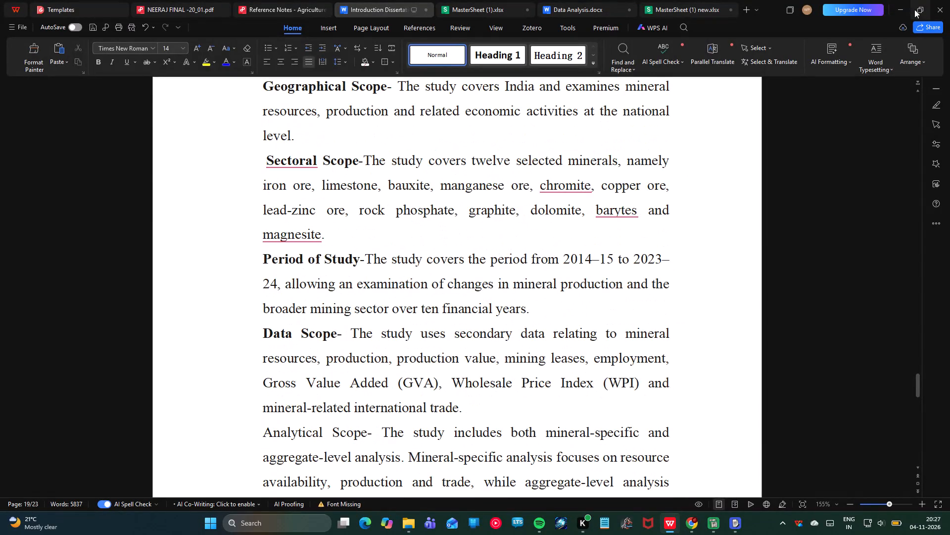
{"action": "scroll", "coordinate": [620, 181], "scroll_direction": "up", "scroll_amount": 20}
{"action": "scroll", "coordinate": [620, 181], "scroll_direction": "up", "scroll_amount": 4}
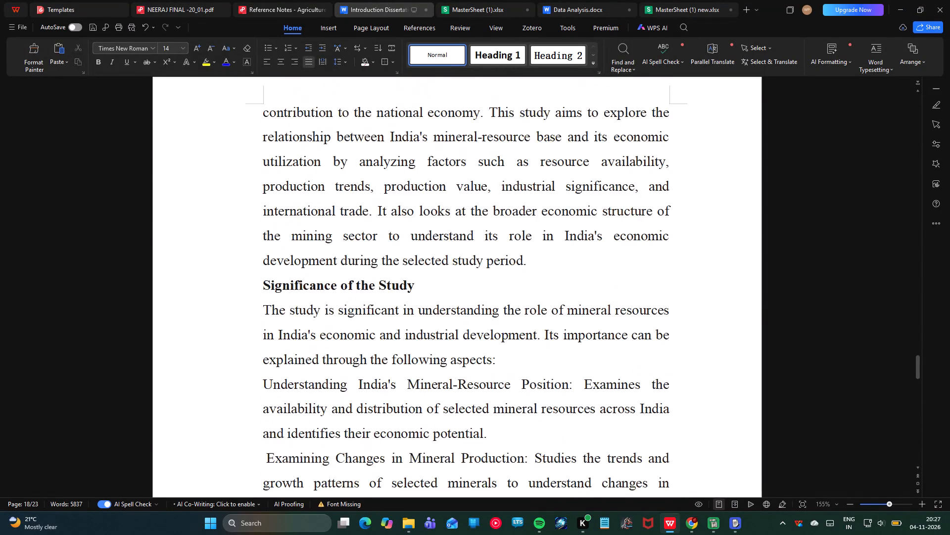
{"action": "scroll", "coordinate": [571, 283], "scroll_direction": "up", "scroll_amount": 15}
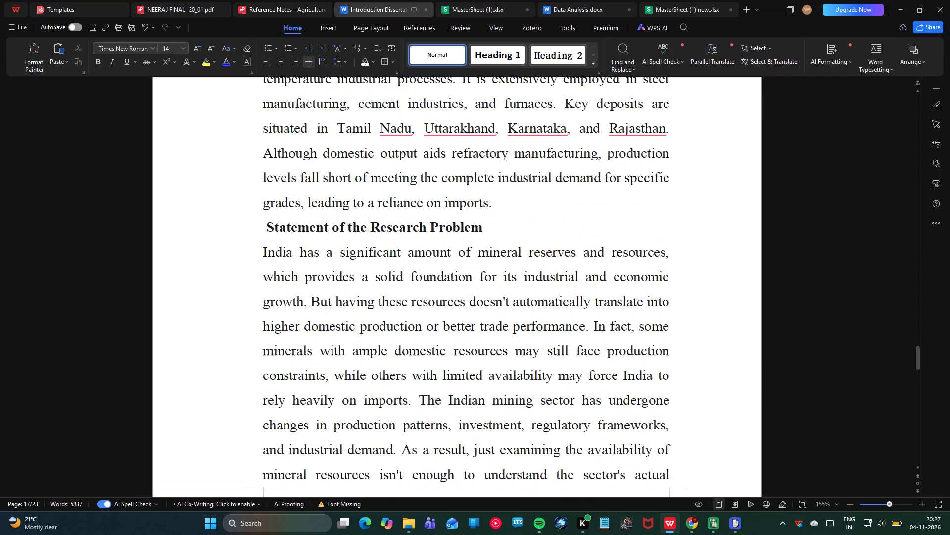
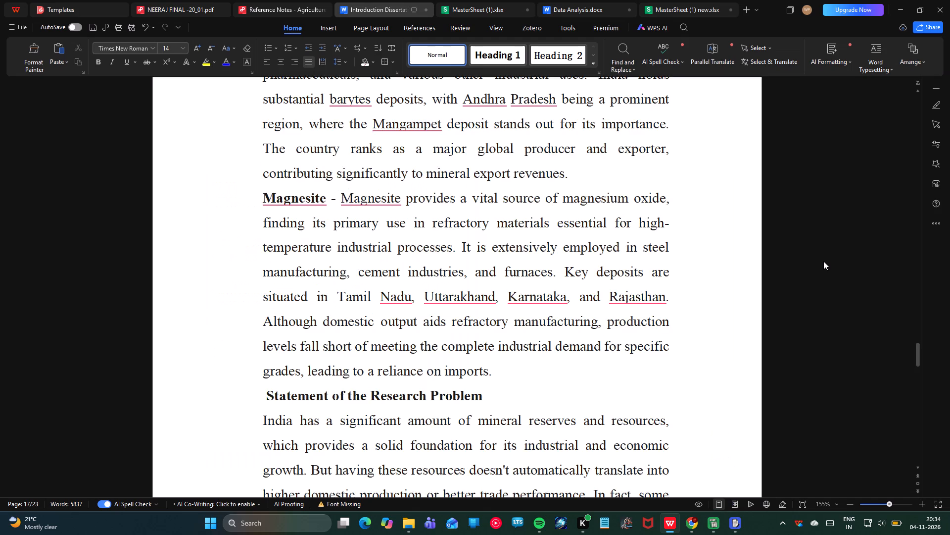
{"action": "scroll", "coordinate": [623, 343], "scroll_direction": "up", "scroll_amount": 1}
{"action": "scroll", "coordinate": [623, 343], "scroll_direction": "down", "scroll_amount": 12}
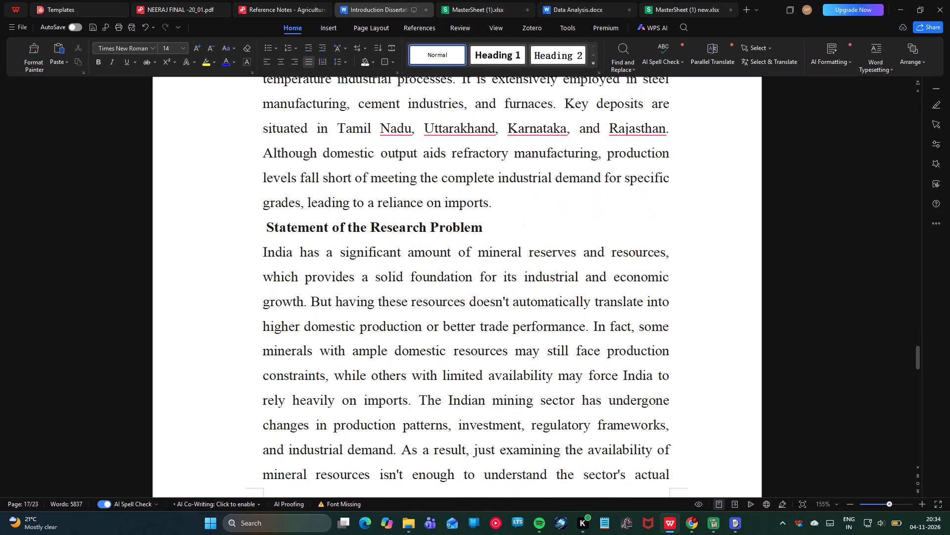
{"action": "scroll", "coordinate": [623, 343], "scroll_direction": "down", "scroll_amount": 13}
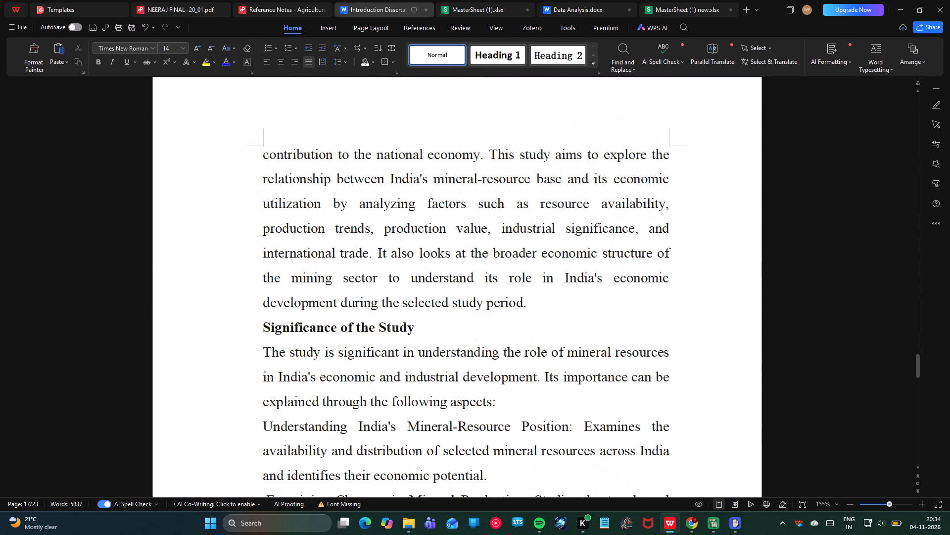
{"action": "scroll", "coordinate": [542, 362], "scroll_direction": "down", "scroll_amount": 11}
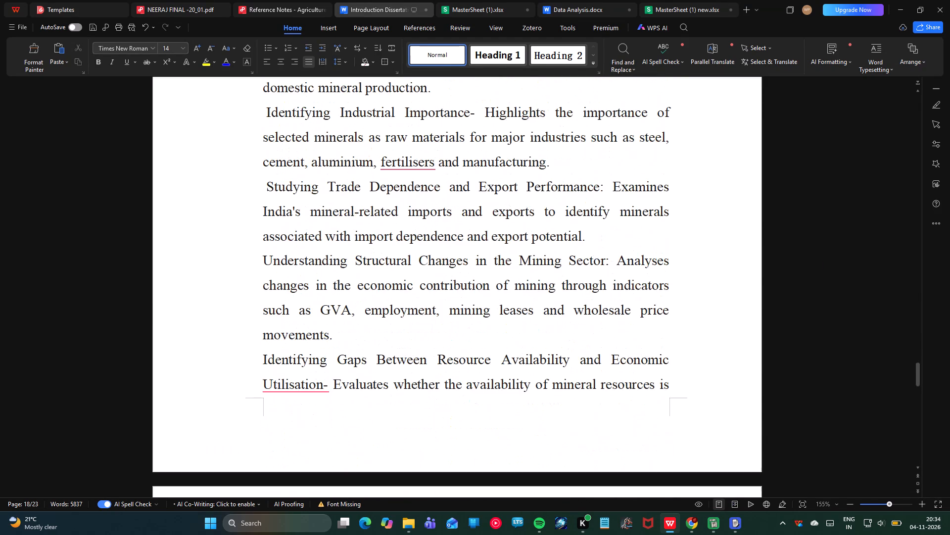
{"action": "scroll", "coordinate": [548, 343], "scroll_direction": "down", "scroll_amount": 1}
{"action": "scroll", "coordinate": [548, 343], "scroll_direction": "up", "scroll_amount": 6}
{"action": "scroll", "coordinate": [547, 343], "scroll_direction": "down", "scroll_amount": 1}
{"action": "scroll", "coordinate": [547, 343], "scroll_direction": "up", "scroll_amount": 4}
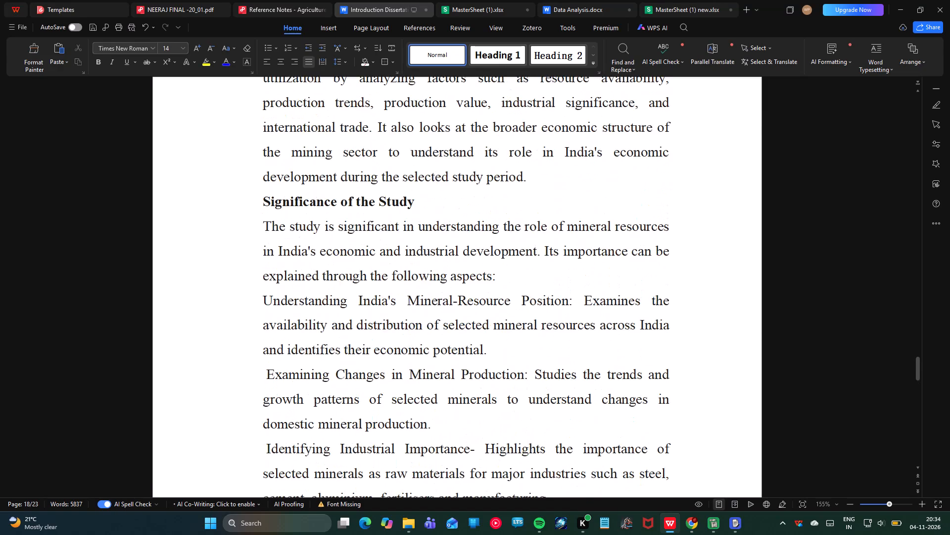
{"action": "scroll", "coordinate": [547, 343], "scroll_direction": "down", "scroll_amount": 19}
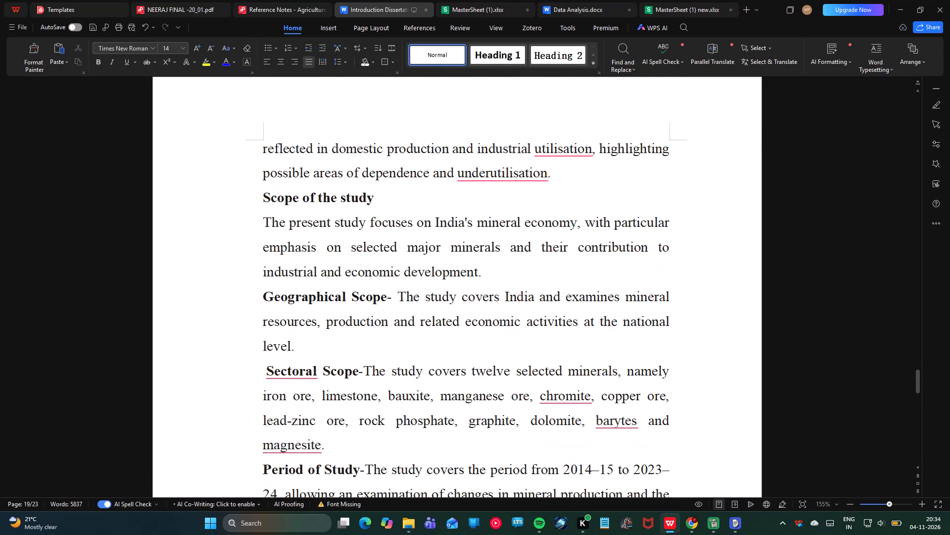
{"action": "scroll", "coordinate": [548, 346], "scroll_direction": "up", "scroll_amount": 16}
{"action": "scroll", "coordinate": [553, 326], "scroll_direction": "up", "scroll_amount": 9}
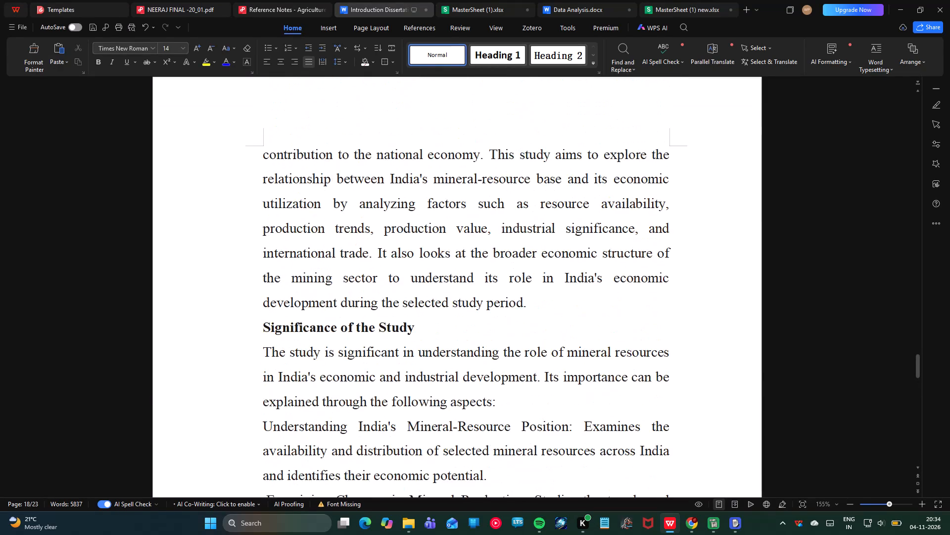
{"action": "scroll", "coordinate": [553, 326], "scroll_direction": "down", "scroll_amount": 4}
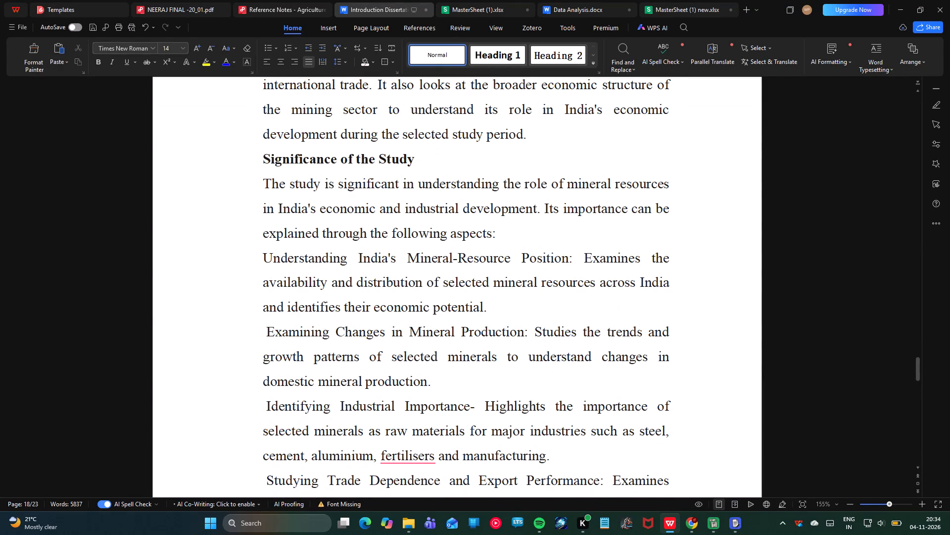
Delete the Significance of the Study and Scope of the study sections, keeping the Limitations of the Study heading.
{"action": "left_click_drag", "start_coordinate": [260, 155], "coordinate": [541, 411]}
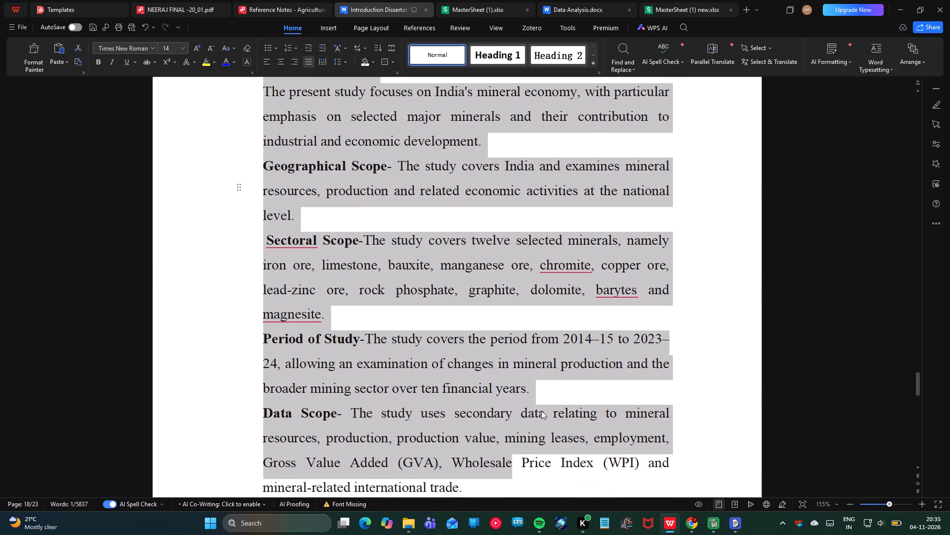
{"action": "left_click_drag", "start_coordinate": [541, 411], "coordinate": [545, 443]}
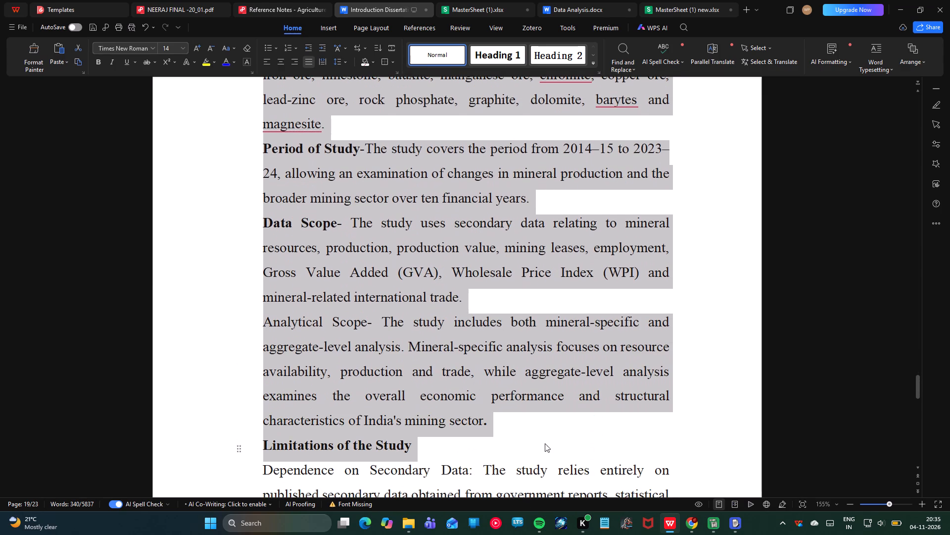
{"action": "left_click_drag", "start_coordinate": [545, 443], "coordinate": [576, 425]}
{"action": "key", "text": "BackSpace"}
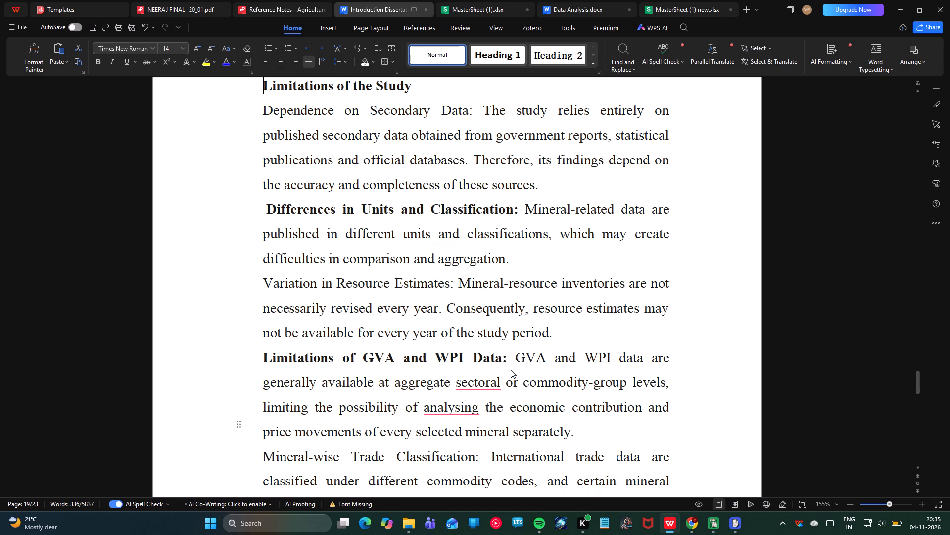
{"action": "key", "text": "ctrl+z"}
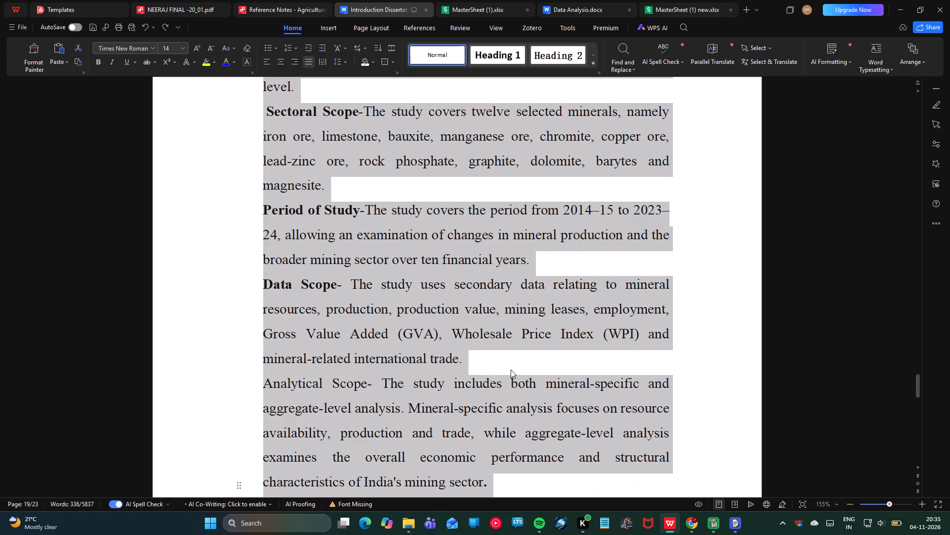
{"action": "key", "text": "Delete"}
{"action": "scroll", "coordinate": [511, 370], "scroll_direction": "up", "scroll_amount": 4}
{"action": "scroll", "coordinate": [511, 370], "scroll_direction": "down", "scroll_amount": 10}
{"action": "scroll", "coordinate": [511, 370], "scroll_direction": "up", "scroll_amount": 13}
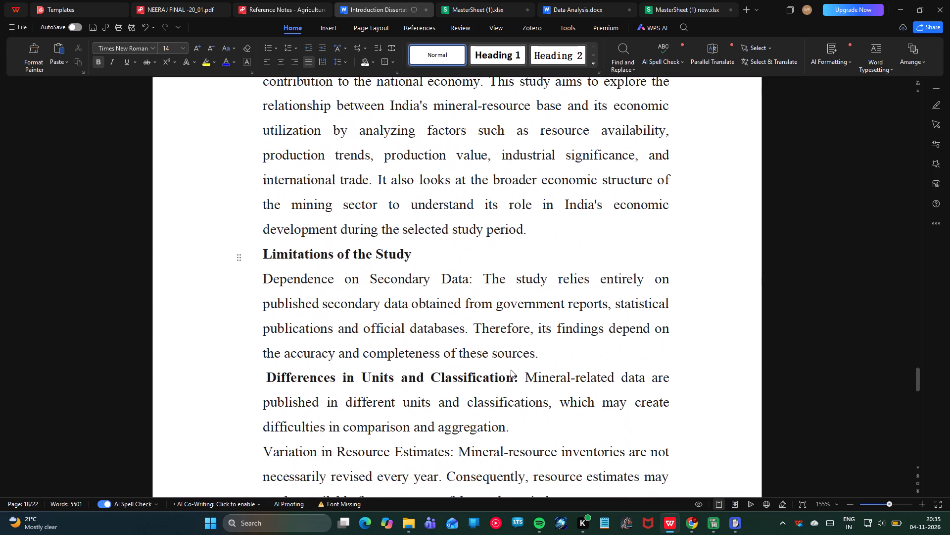
Bold the "Gaps in Historical Data:" label in the Limitations of the Study section.
{"action": "scroll", "coordinate": [511, 370], "scroll_direction": "up", "scroll_amount": 3}
{"action": "scroll", "coordinate": [510, 370], "scroll_direction": "down", "scroll_amount": 16}
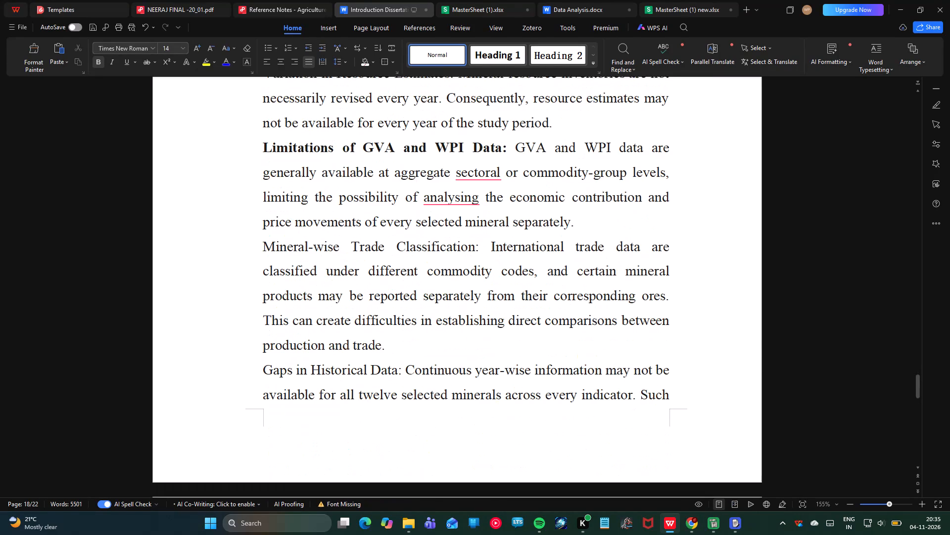
{"action": "scroll", "coordinate": [497, 374], "scroll_direction": "down", "scroll_amount": 4}
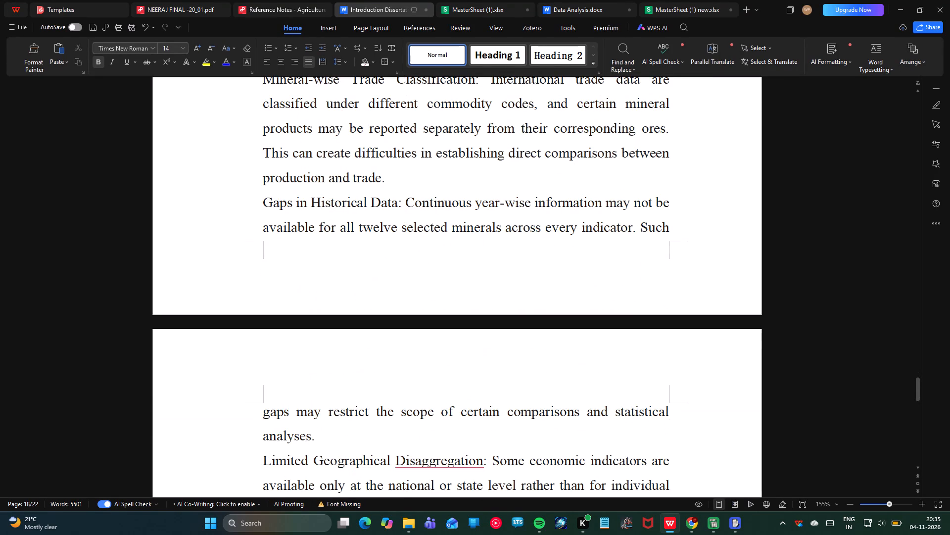
{"action": "left_click_drag", "start_coordinate": [264, 197], "coordinate": [383, 199]}
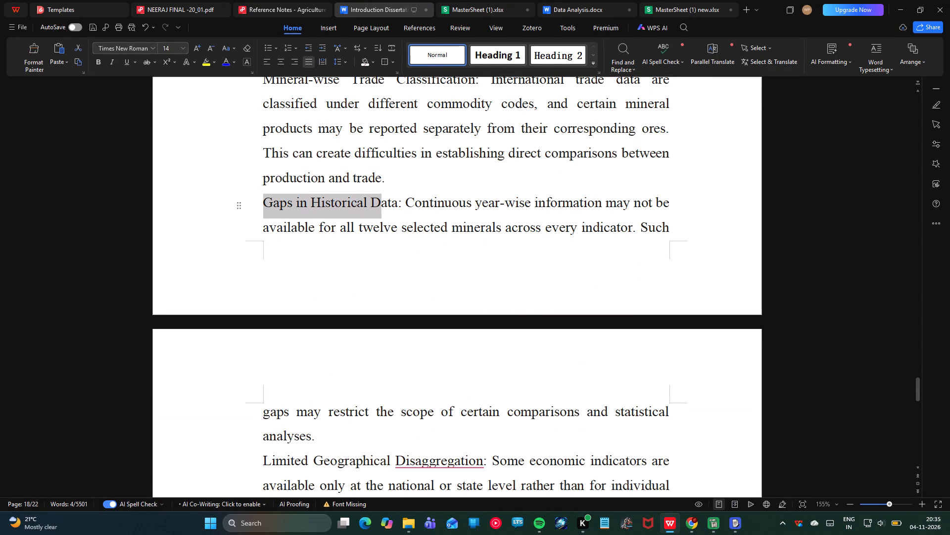
{"action": "left_click_drag", "start_coordinate": [383, 199], "coordinate": [402, 198]}
{"action": "right_click", "coordinate": [375, 198]}
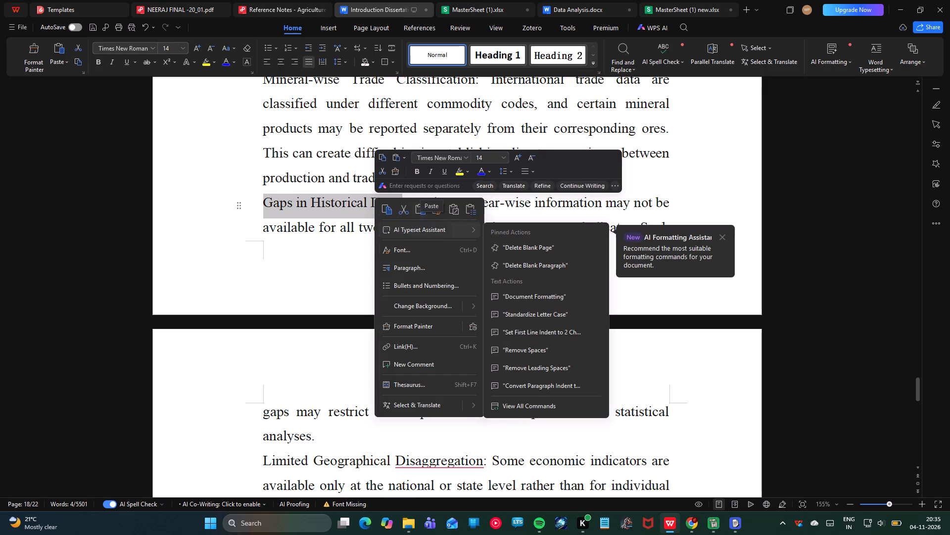
{"action": "left_click", "coordinate": [421, 172]}
{"action": "left_click", "coordinate": [622, 198]}
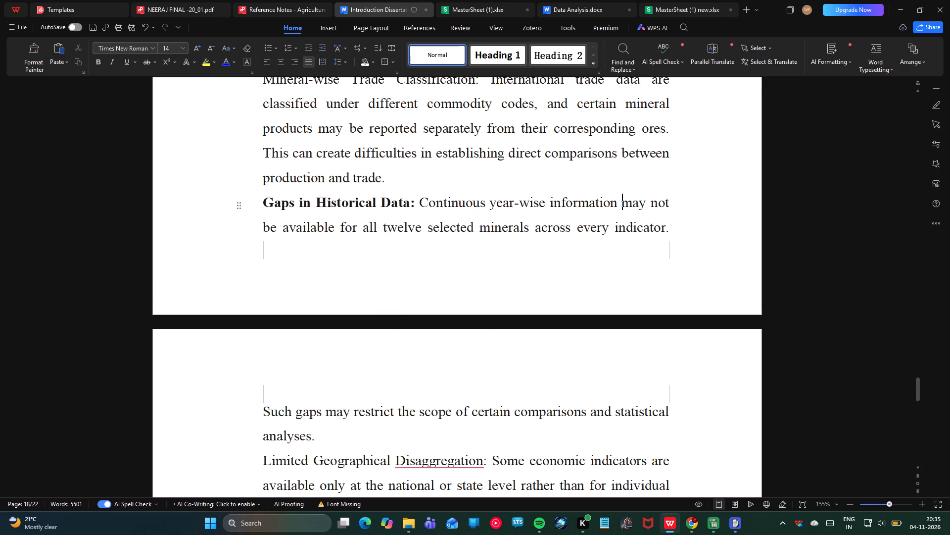
Bold the "Limited Geographical Disaggregation" label at the start of the last limitation paragraph.
{"action": "scroll", "coordinate": [622, 198], "scroll_direction": "down", "scroll_amount": 4}
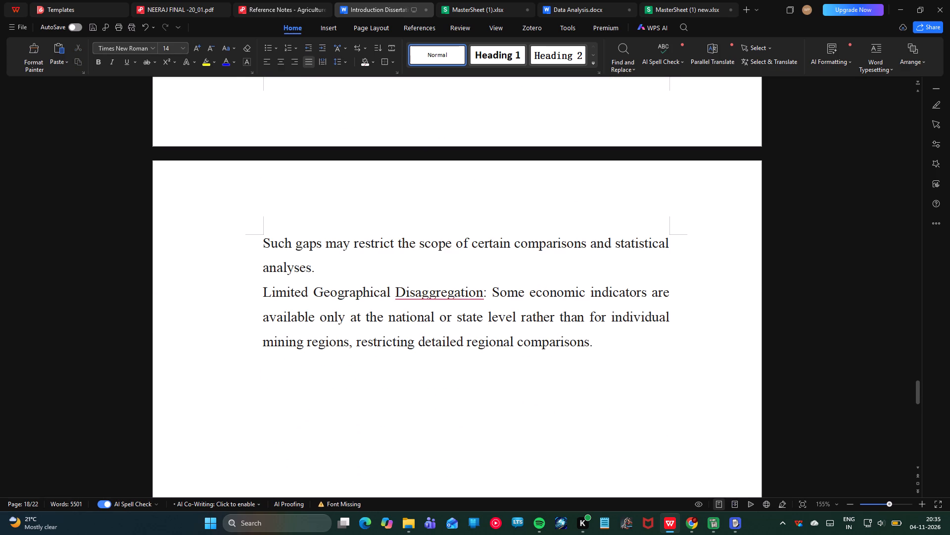
{"action": "left_click_drag", "start_coordinate": [263, 289], "coordinate": [488, 289]}
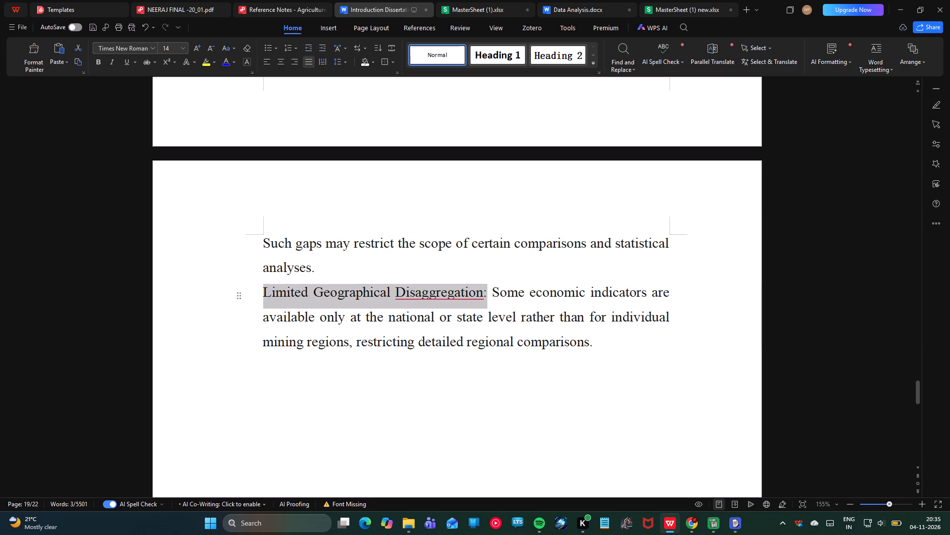
{"action": "left_click_drag", "start_coordinate": [488, 289], "coordinate": [464, 294]}
{"action": "left_click", "coordinate": [464, 294]}
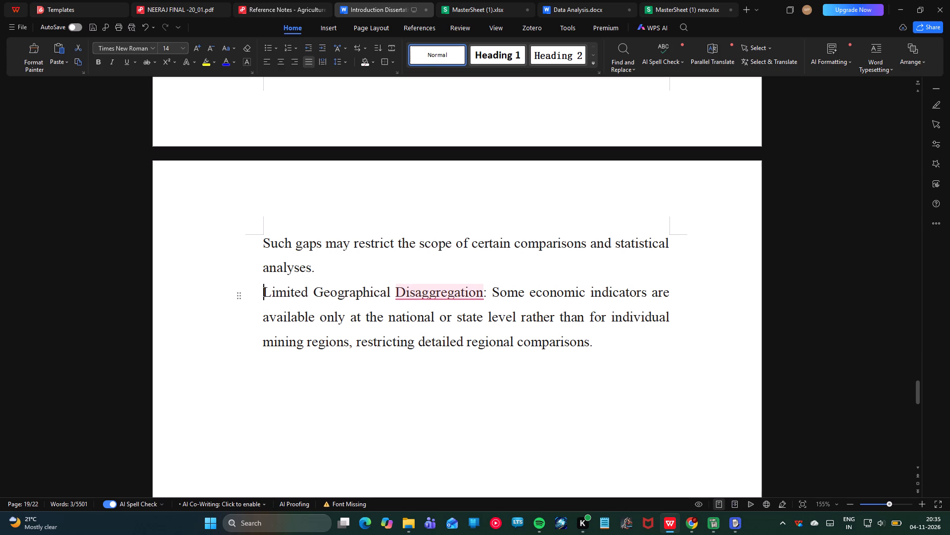
{"action": "left_click_drag", "start_coordinate": [263, 297], "coordinate": [483, 289]}
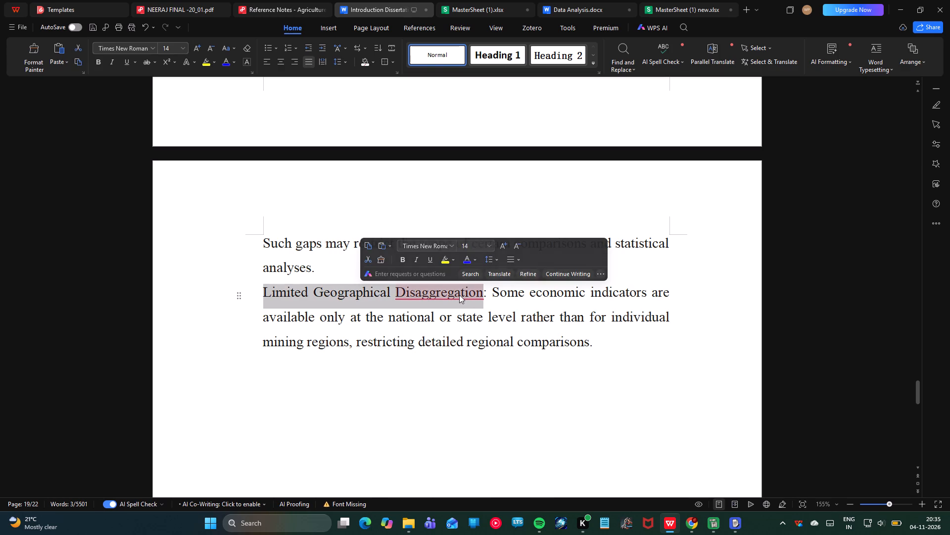
{"action": "right_click", "coordinate": [459, 295]}
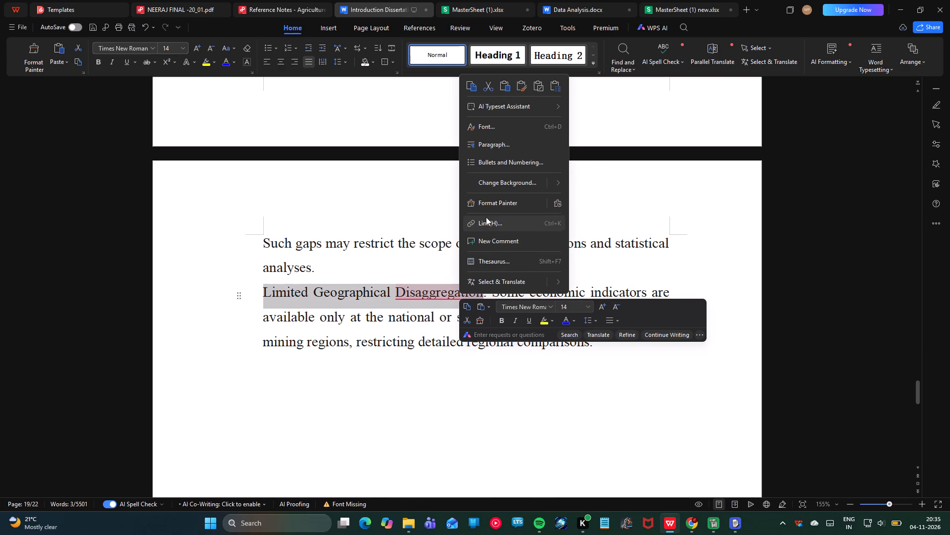
{"action": "left_click", "coordinate": [503, 322]}
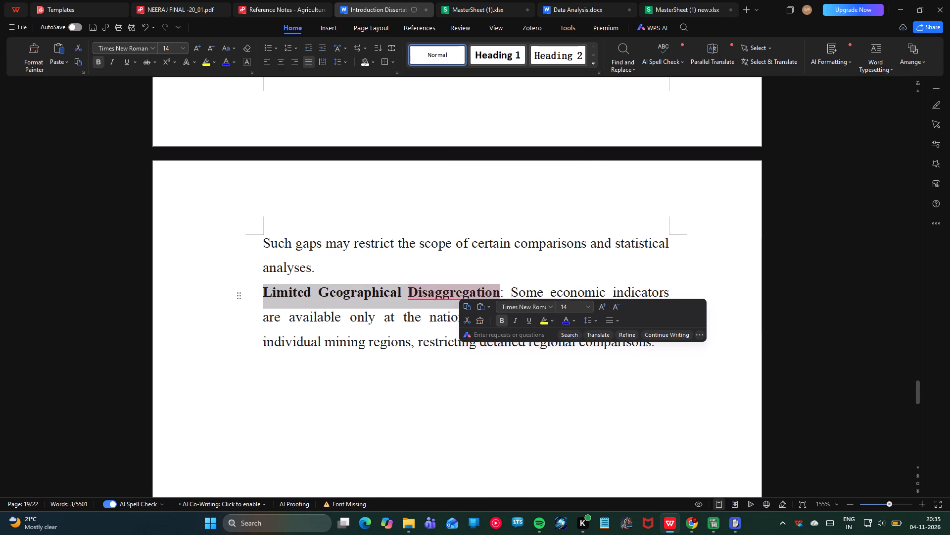
{"action": "left_click", "coordinate": [699, 243]}
Insert a blank line between the research problem's closing paragraph and the Limitations of the Study heading.
{"action": "scroll", "coordinate": [488, 304], "scroll_direction": "up", "scroll_amount": 9}
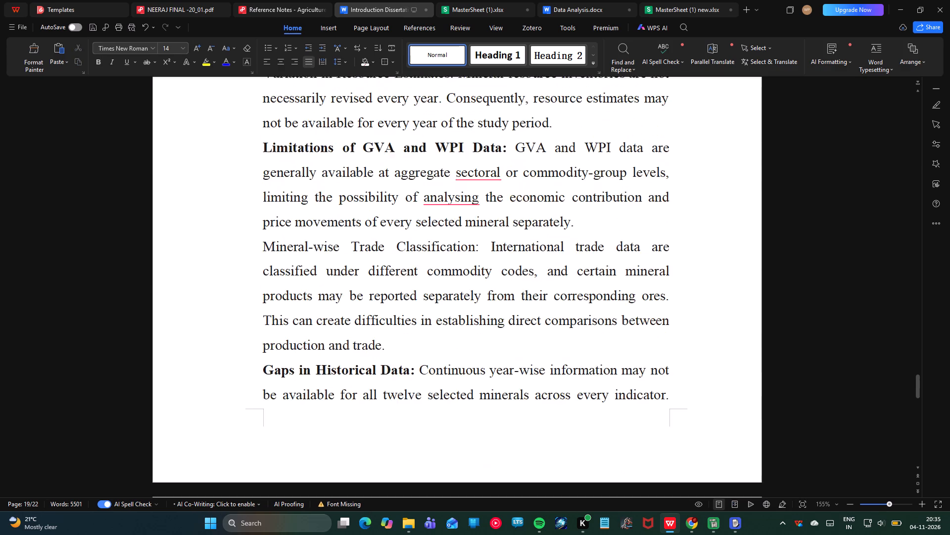
{"action": "scroll", "coordinate": [488, 304], "scroll_direction": "up", "scroll_amount": 19}
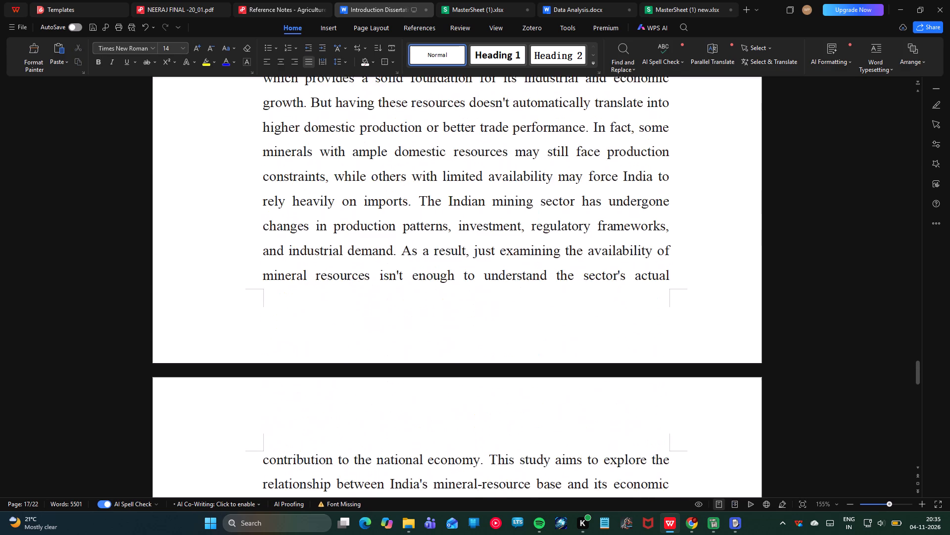
{"action": "scroll", "coordinate": [488, 304], "scroll_direction": "up", "scroll_amount": 4}
{"action": "scroll", "coordinate": [488, 304], "scroll_direction": "down", "scroll_amount": 11}
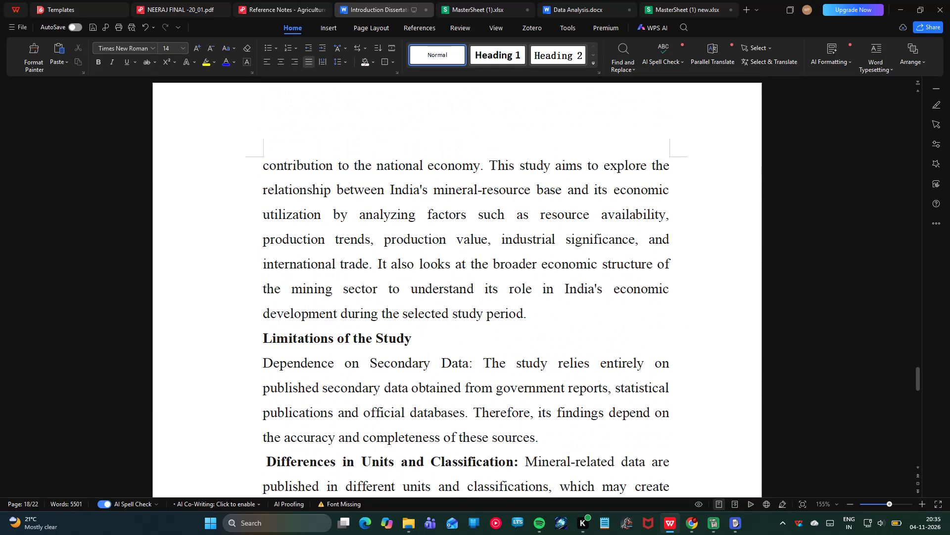
{"action": "scroll", "coordinate": [488, 304], "scroll_direction": "down", "scroll_amount": 4}
{"action": "scroll", "coordinate": [488, 304], "scroll_direction": "up", "scroll_amount": 3}
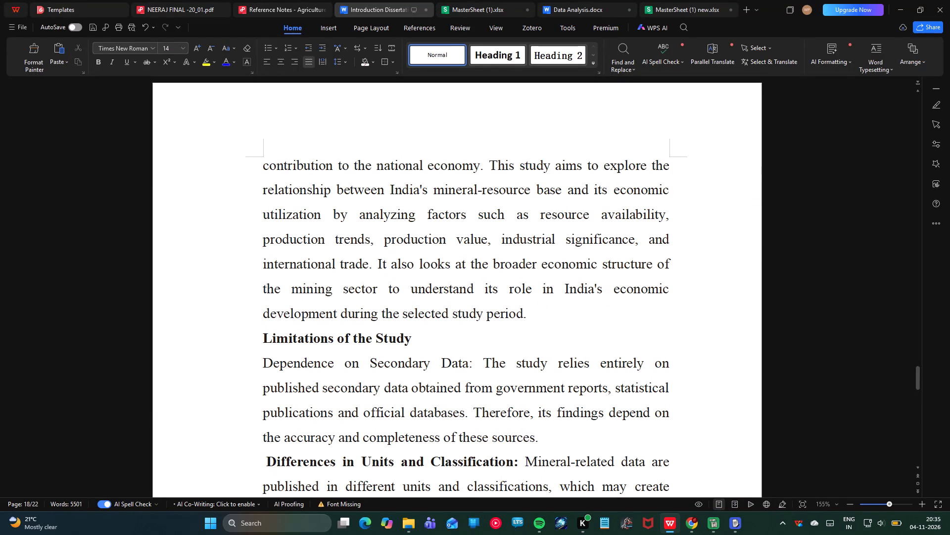
{"action": "left_click", "coordinate": [545, 328]}
{"action": "key", "text": "Return"}
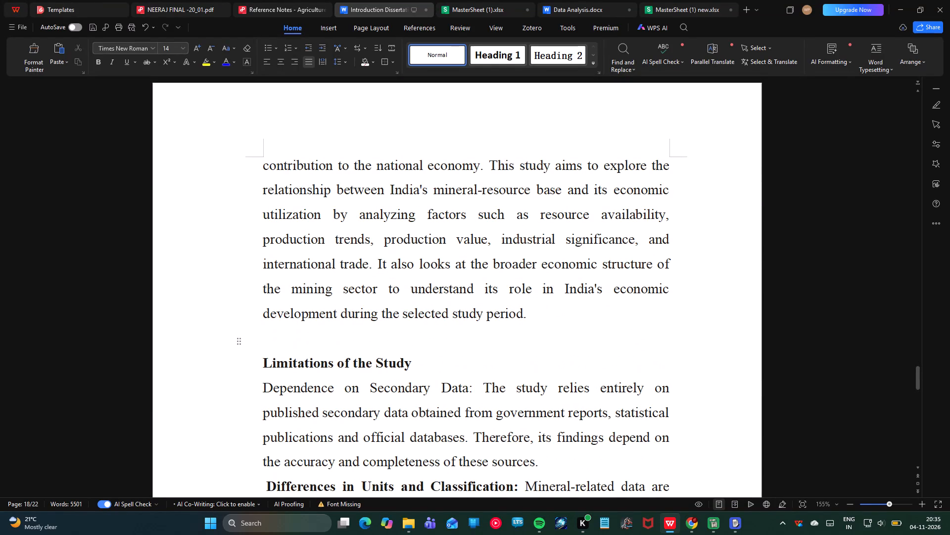
{"action": "left_click", "coordinate": [584, 0]}
{"action": "left_click", "coordinate": [687, 0]}
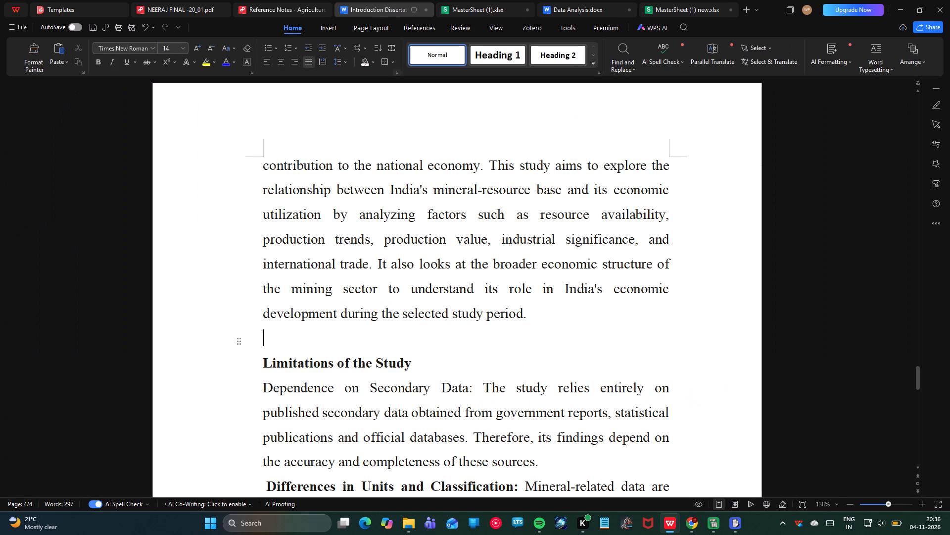
{"action": "key", "text": "ctrl+v"}
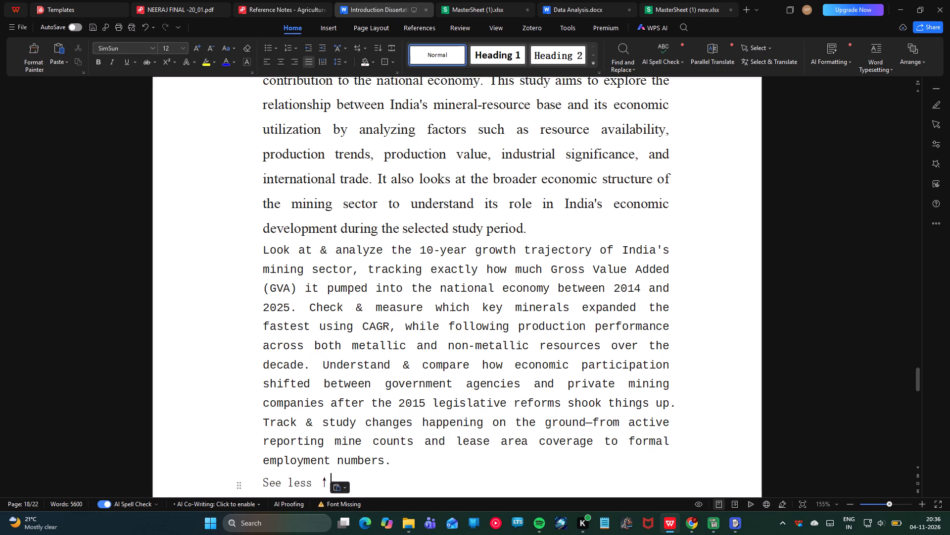
Add a new line reading "Objectives" directly above the pasted objectives text.
{"action": "left_click", "coordinate": [536, 225]}
{"action": "key", "text": "Return"}
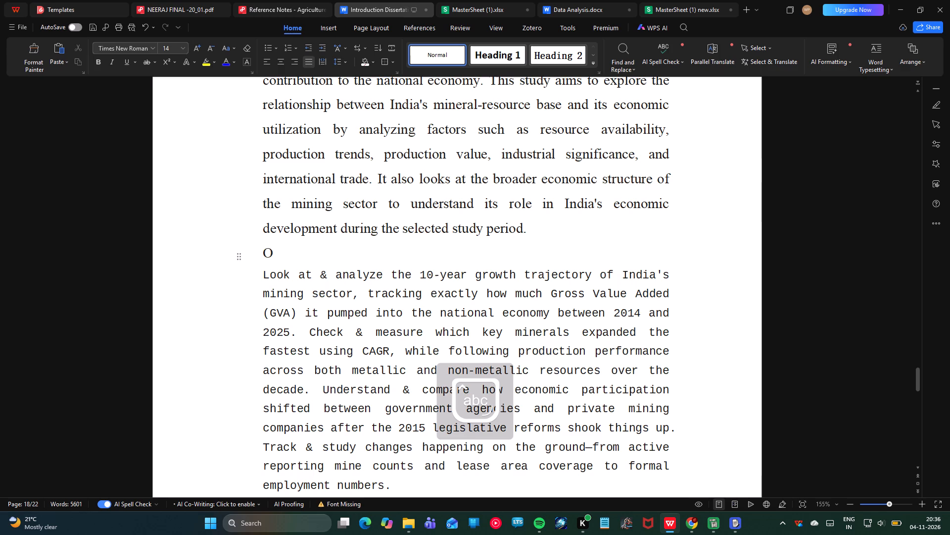
{"action": "key", "text": "BackSpace"}
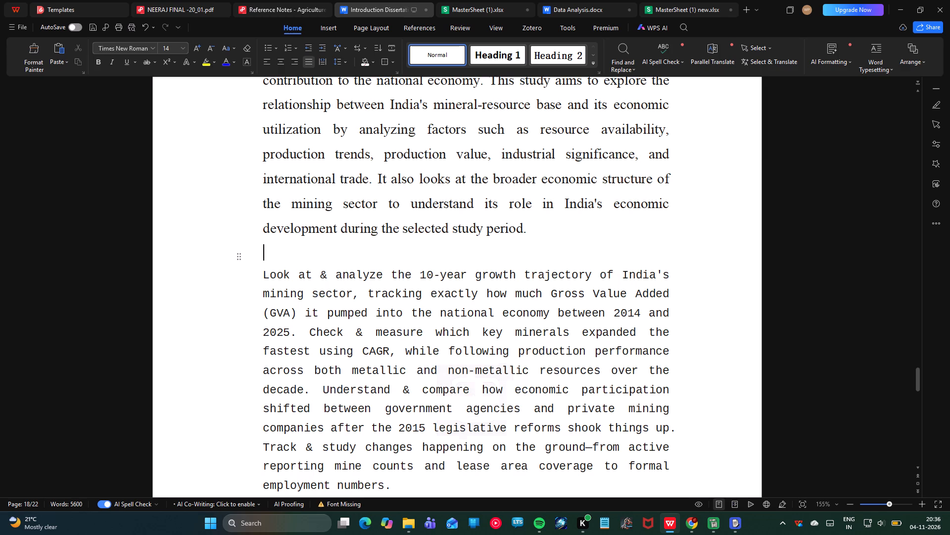
{"action": "type", "text": "bjectives"}
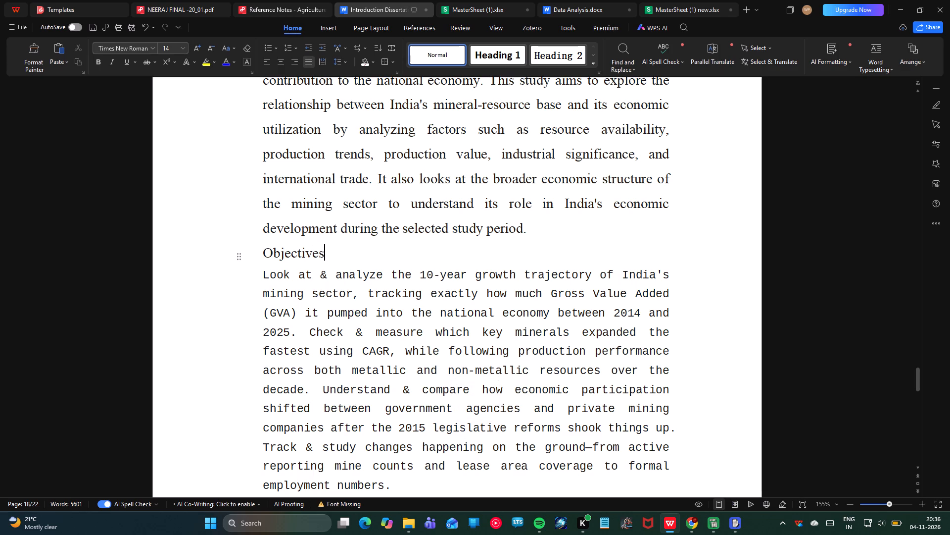
Extend the "Objectives" line above the pasted objectives so it reads "Objectives of The Study".
{"action": "key", "text": "space"}
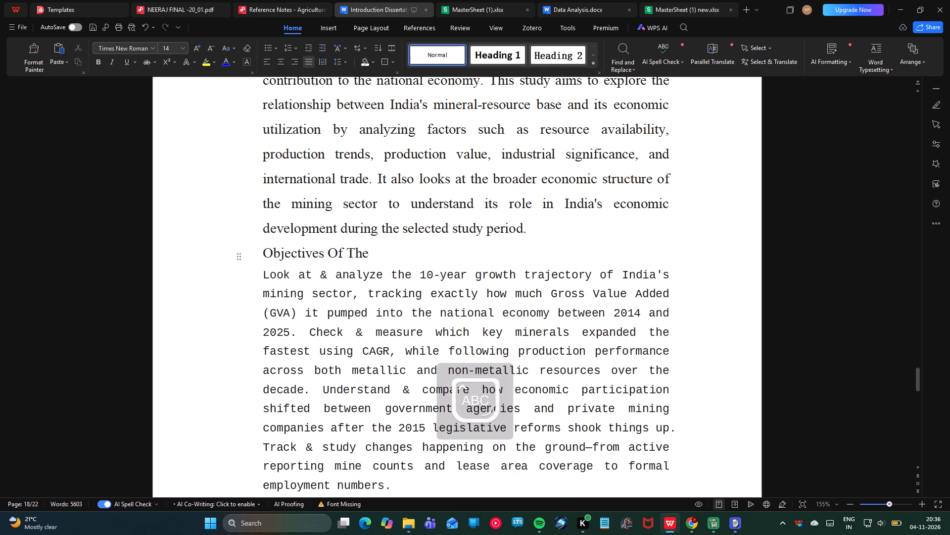
{"action": "key", "text": "BackSpace"}
{"action": "key", "text": "BackSpace"}
{"action": "key", "text": "BackSpace"}
{"action": "key", "text": "BackSpace"}
{"action": "key", "text": "BackSpace"}
{"action": "key", "text": "BackSpace"}
{"action": "key", "text": "BackSpace"}
{"action": "key", "text": "BackSpace"}
{"action": "key", "text": "BackSpace"}
{"action": "key", "text": "BackSpace"}
{"action": "key", "text": "BackSpace"}
{"action": "key", "text": "BackSpace"}
{"action": "key", "text": "t"}
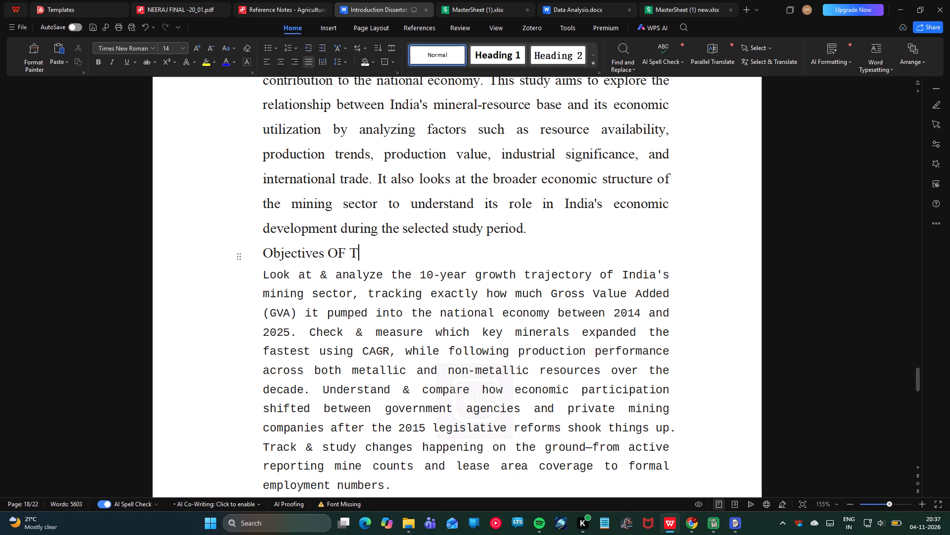
{"action": "key", "text": "BackSpace"}
{"action": "key", "text": "BackSpace"}
{"action": "key", "text": "BackSpace"}
{"action": "key", "text": "BackSpace"}
{"action": "key", "text": "space"}
{"action": "key", "text": "BackSpace"}
{"action": "key", "text": "BackSpace"}
{"action": "type", "text": "of the"}
{"action": "key", "text": "BackSpace"}
{"action": "key", "text": "BackSpace"}
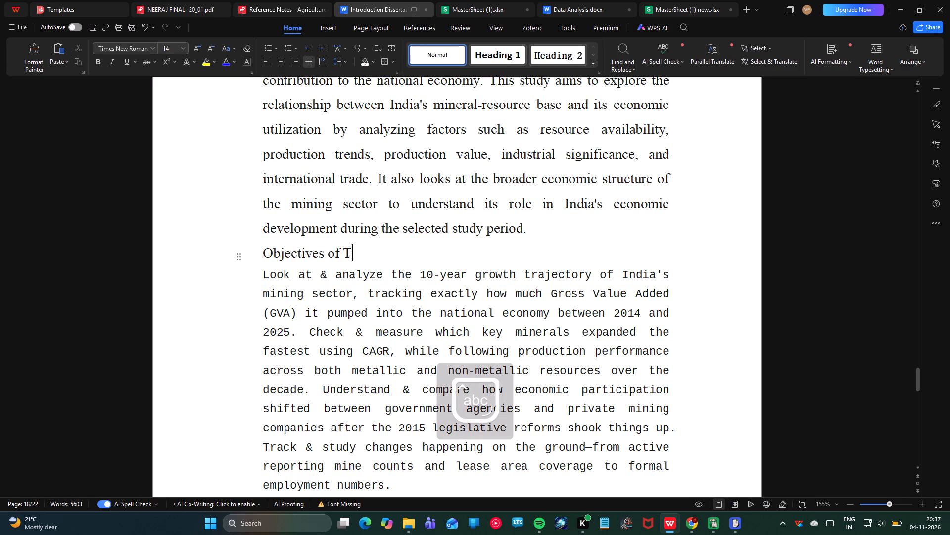
{"action": "type", "text": "he"}
{"action": "key", "text": "space"}
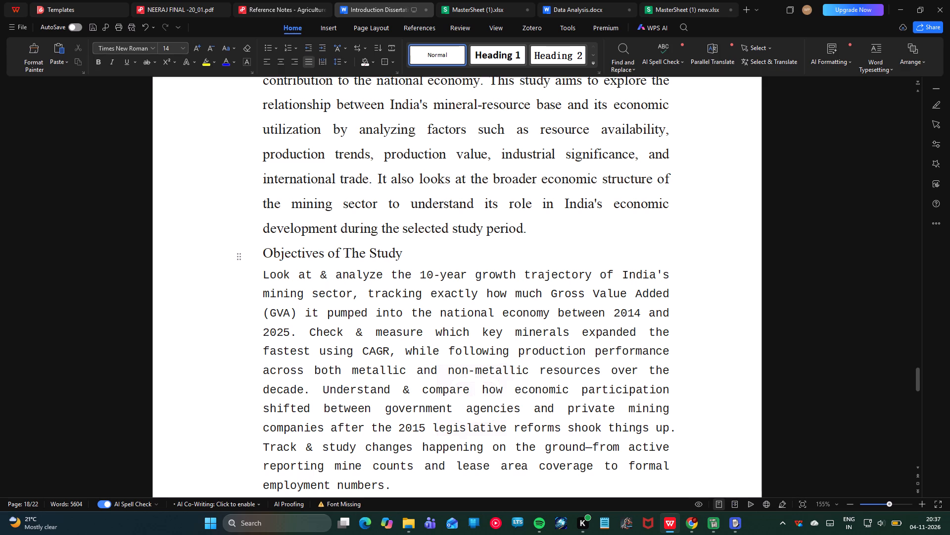
Make the "Objectives of The Study" heading bold.
{"action": "left_click_drag", "start_coordinate": [258, 252], "coordinate": [433, 263]}
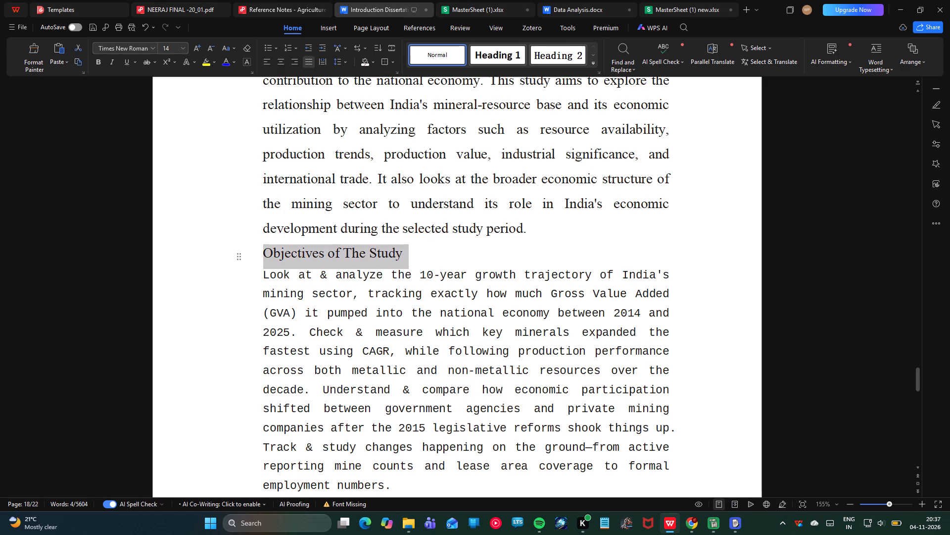
{"action": "left_click", "coordinate": [97, 61]}
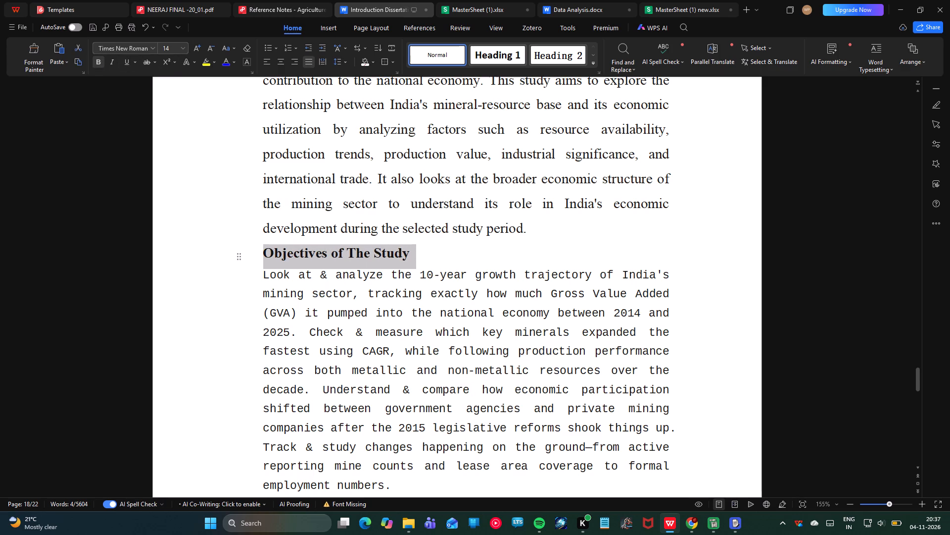
{"action": "left_click", "coordinate": [563, 223]}
Replace "Look at &" at the start of the first objective with "To", so it begins "To analyze the 10-year growth trajectory".
{"action": "scroll", "coordinate": [563, 223], "scroll_direction": "up", "scroll_amount": 13}
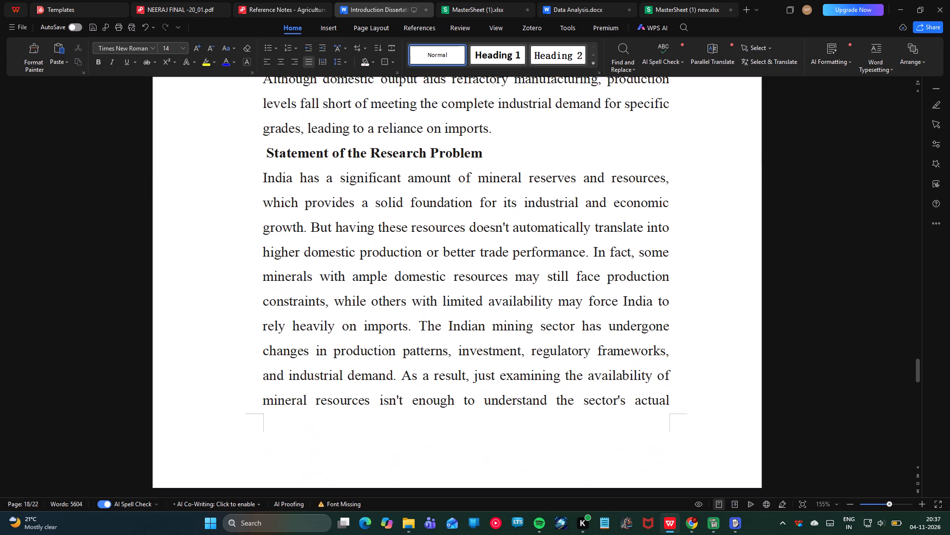
{"action": "scroll", "coordinate": [480, 228], "scroll_direction": "down", "scroll_amount": 15}
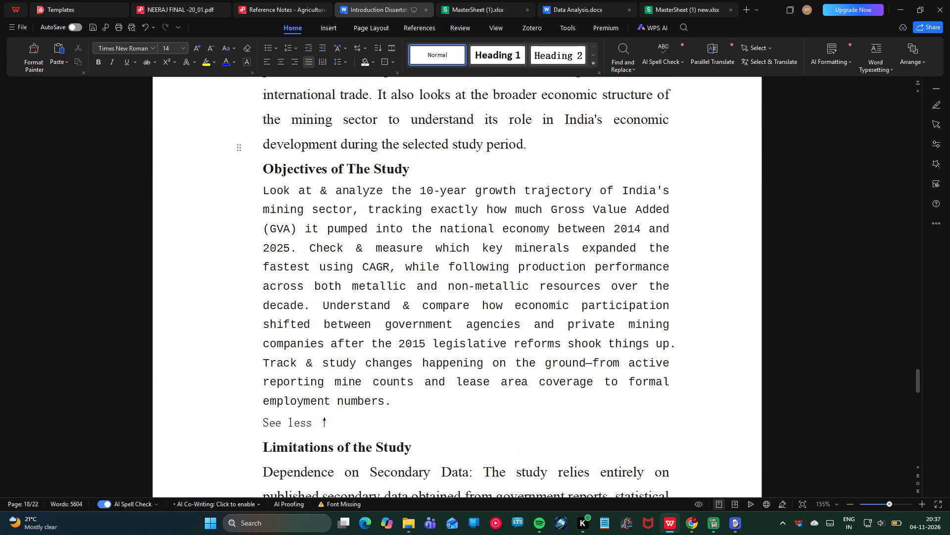
{"action": "left_click", "coordinate": [261, 190]}
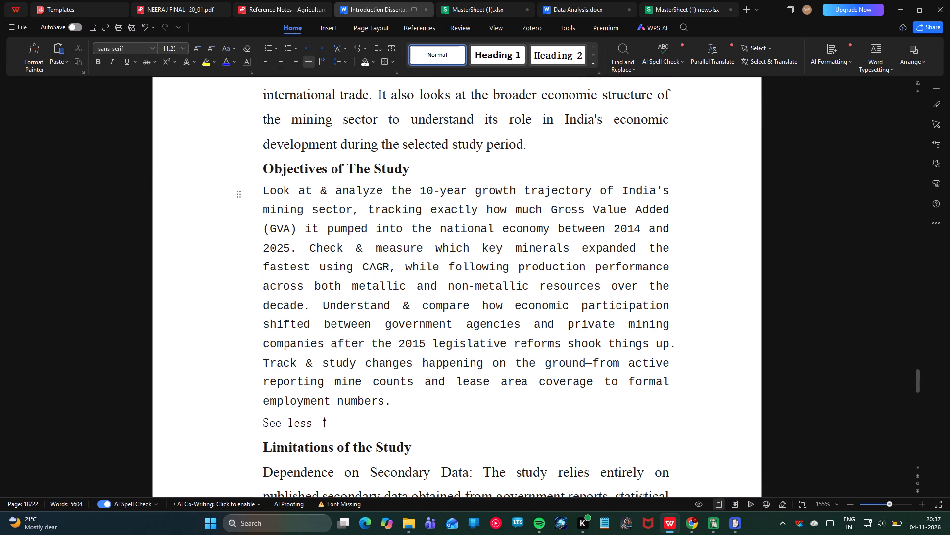
{"action": "left_click_drag", "start_coordinate": [327, 190], "coordinate": [301, 196]}
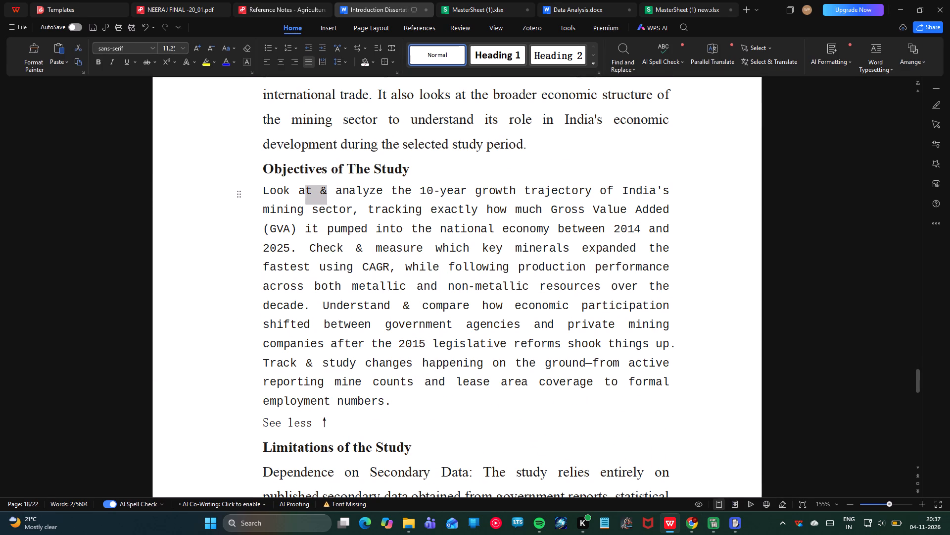
{"action": "left_click_drag", "start_coordinate": [301, 196], "coordinate": [249, 190]}
{"action": "key", "text": "BackSpace"}
{"action": "key", "text": "t"}
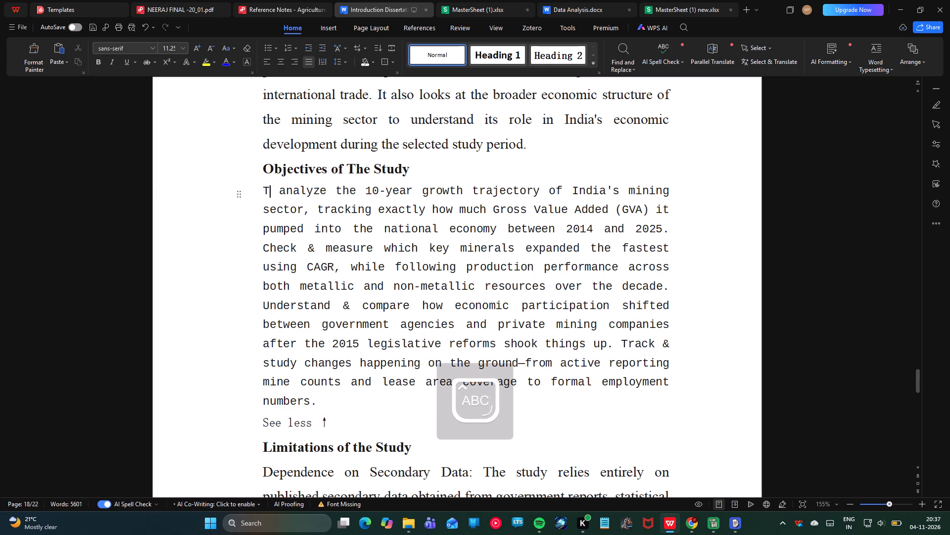
{"action": "key", "text": "o"}
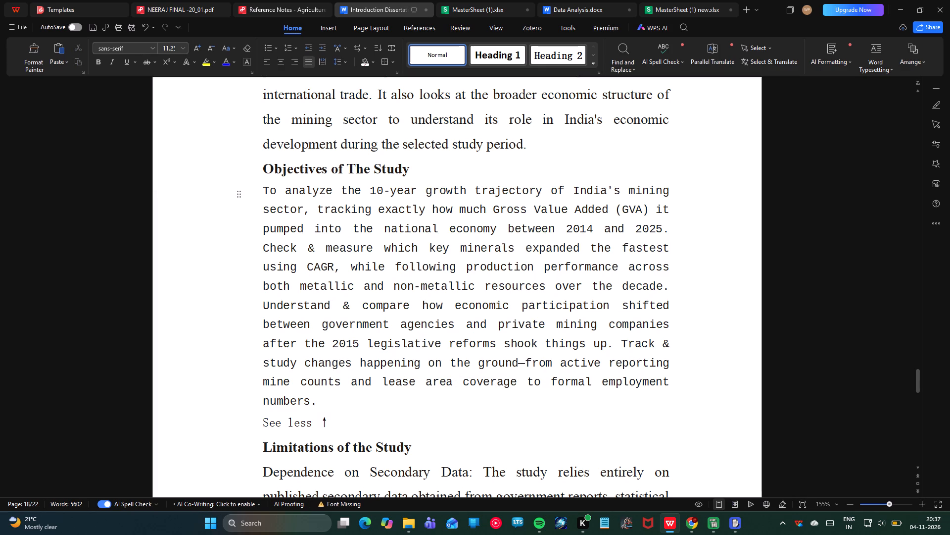
Separate the "Check & measure" objective from the first one with a blank line and begin it with "To".
{"action": "left_click", "coordinate": [263, 248]}
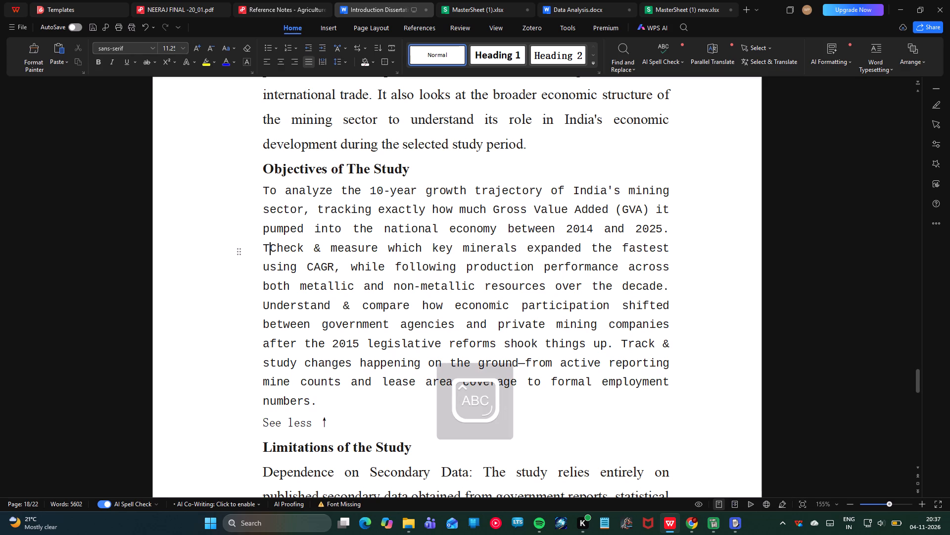
{"action": "key", "text": "BackSpace"}
{"action": "key", "text": "space"}
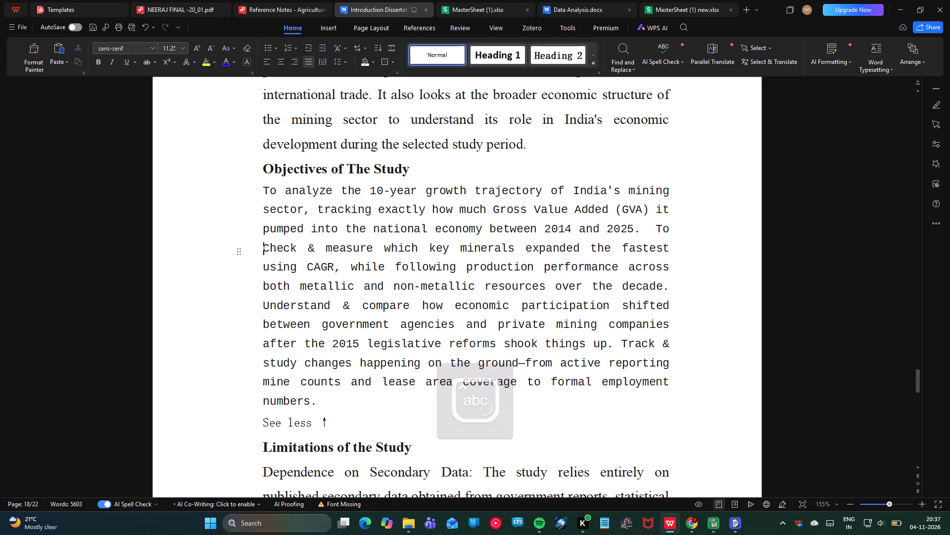
{"action": "key", "text": "Return"}
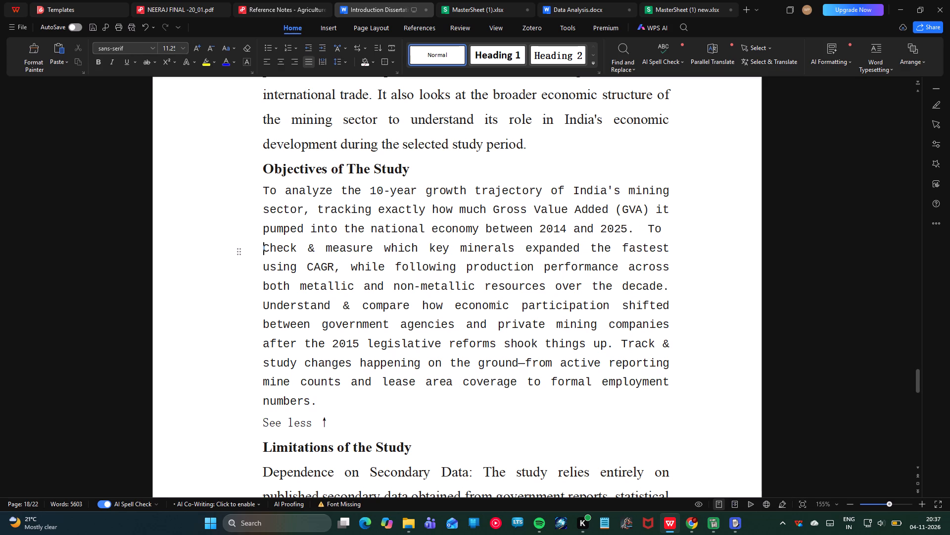
{"action": "key", "text": "Return"}
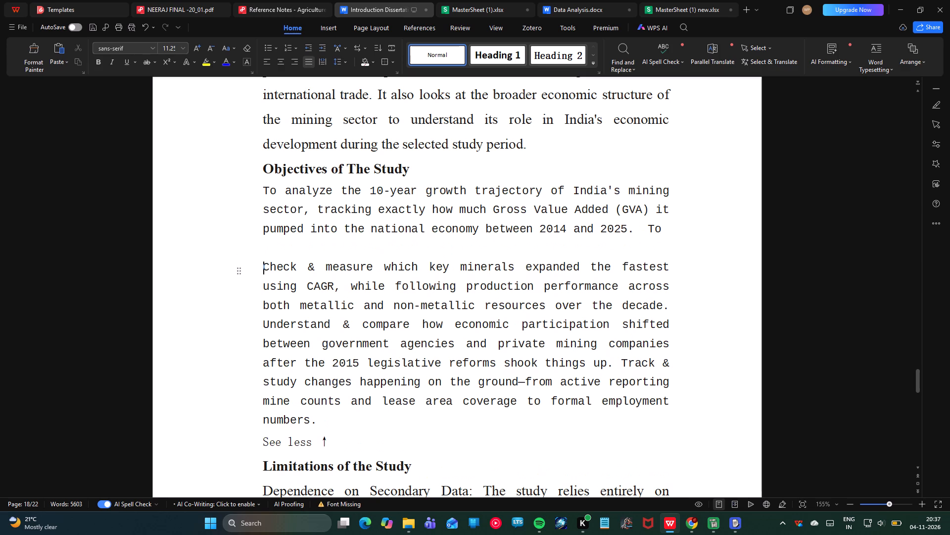
{"action": "left_click", "coordinate": [665, 226]}
{"action": "key", "text": "BackSpace"}
{"action": "key", "text": "BackSpace"}
{"action": "key", "text": "BackSpace"}
{"action": "left_click", "coordinate": [273, 265]}
{"action": "left_click", "coordinate": [266, 267]}
{"action": "type", "text": "o"}
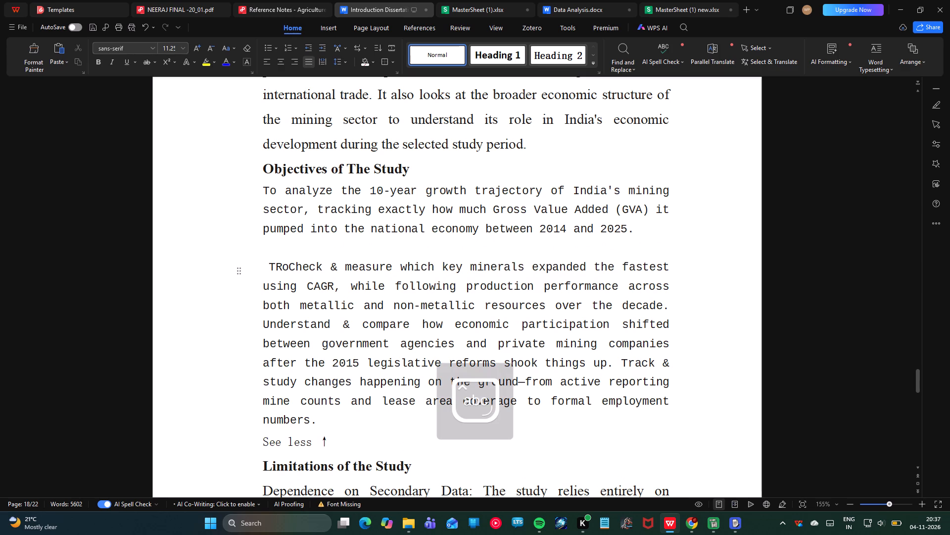
{"action": "key", "text": "space"}
{"action": "key", "text": "BackSpace"}
{"action": "key", "text": "BackSpace"}
{"action": "key", "text": "BackSpace"}
{"action": "key", "text": "BackSpace"}
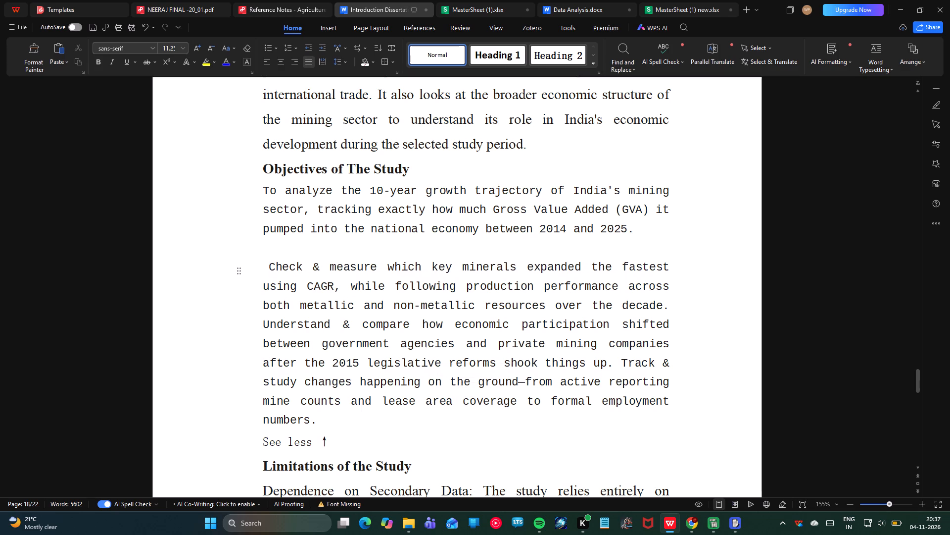
{"action": "key", "text": "BackSpace"}
{"action": "type", "text": "o"}
{"action": "key", "text": "space"}
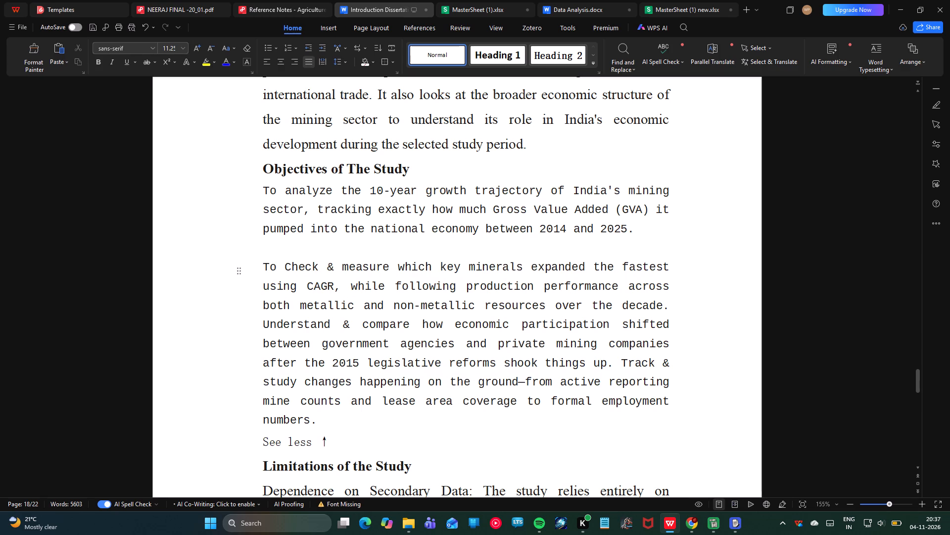
Move the "Understand & compare" objective below a blank line and reword its opening as "To understand & compare".
{"action": "left_click", "coordinate": [263, 321]}
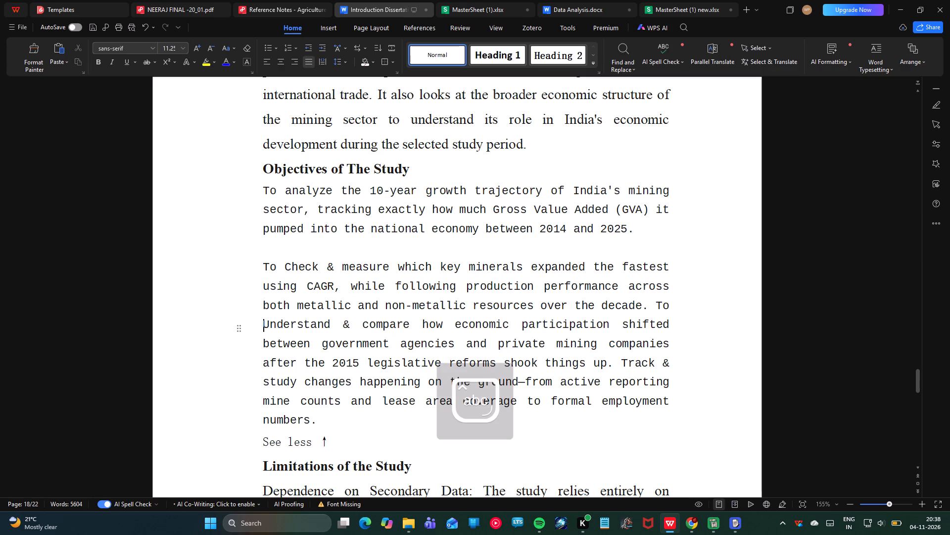
{"action": "key", "text": "BackSpace"}
{"action": "key", "text": "BackSpace"}
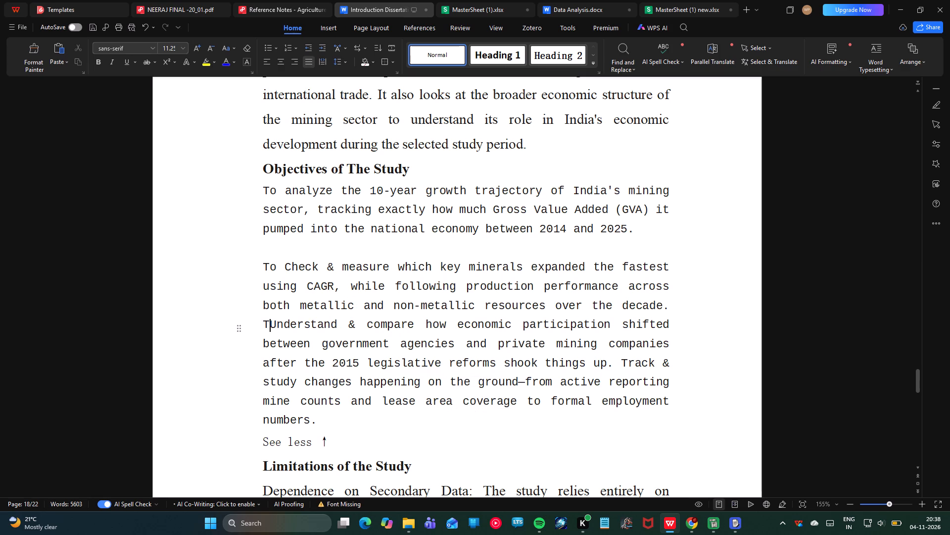
{"action": "key", "text": "BackSpace"}
{"action": "key", "text": "space"}
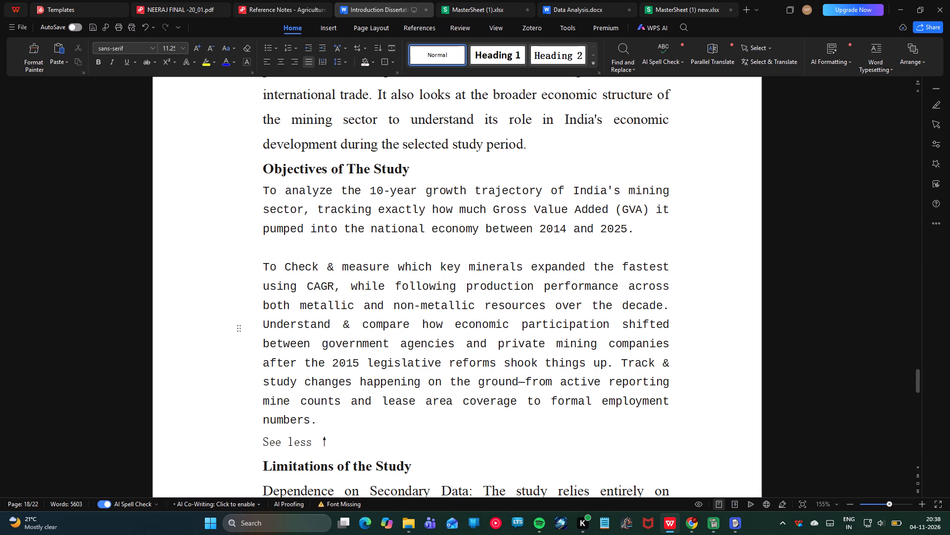
{"action": "left_click", "coordinate": [667, 303]}
{"action": "key", "text": "Return"}
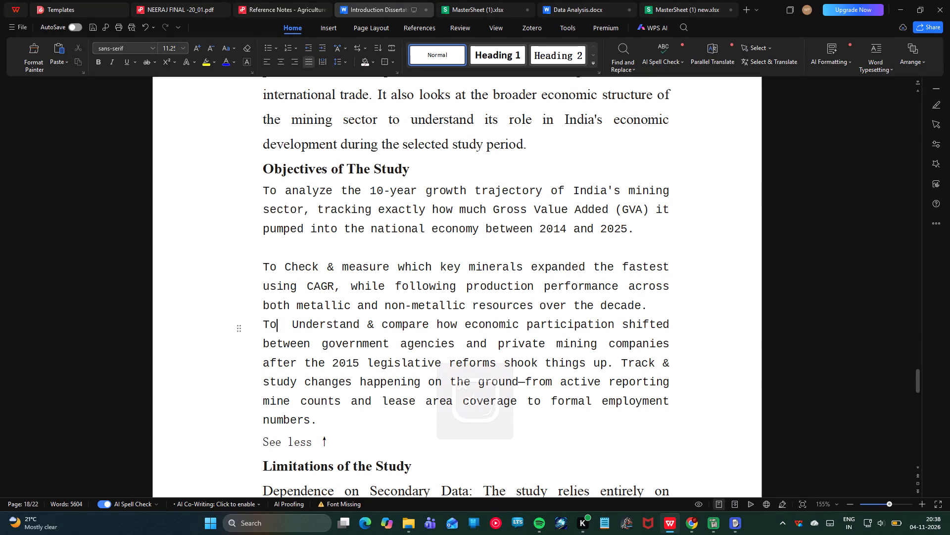
{"action": "left_click", "coordinate": [299, 325]}
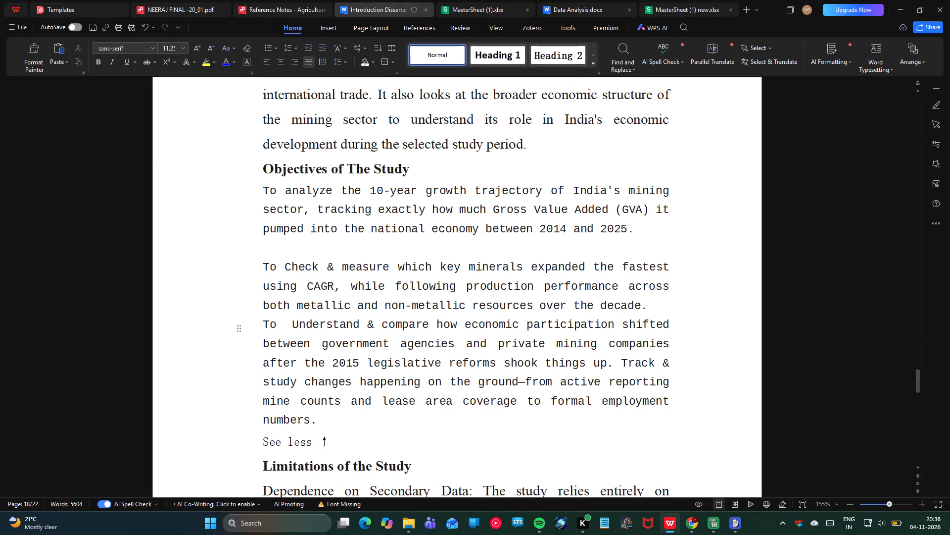
{"action": "key", "text": "BackSpace"}
{"action": "key", "text": "BackSpace"}
{"action": "key", "text": "BackSpace"}
{"action": "key", "text": "space"}
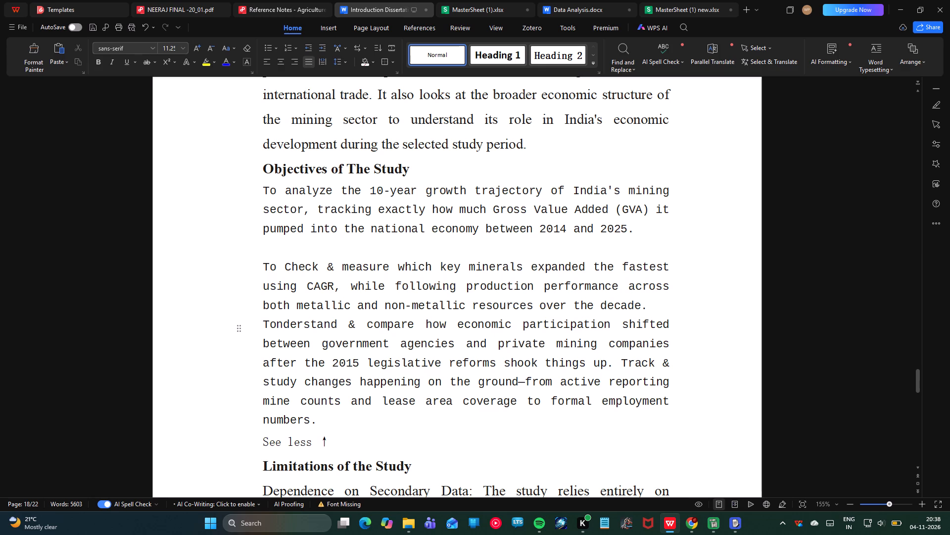
{"action": "type", "text": "u"}
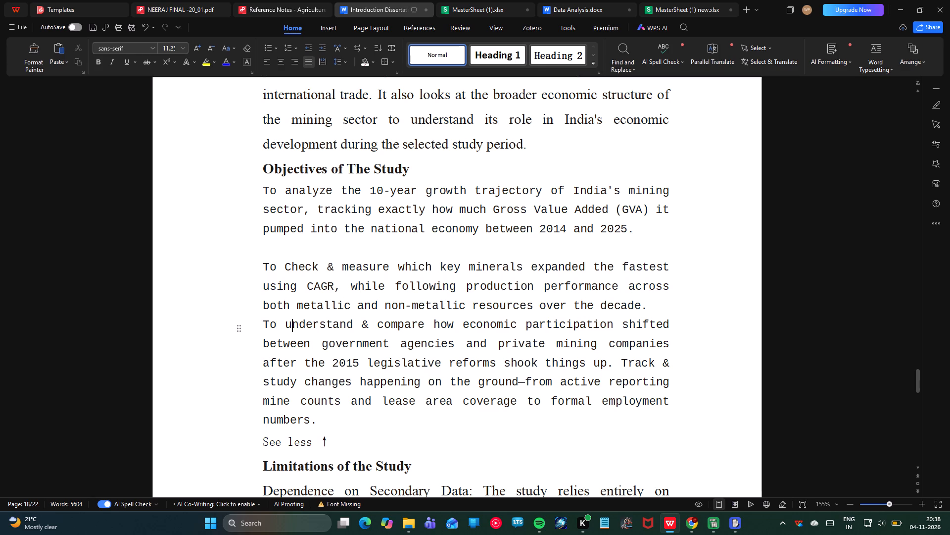
{"action": "left_click", "coordinate": [665, 310]}
{"action": "key", "text": "shift+Return"}
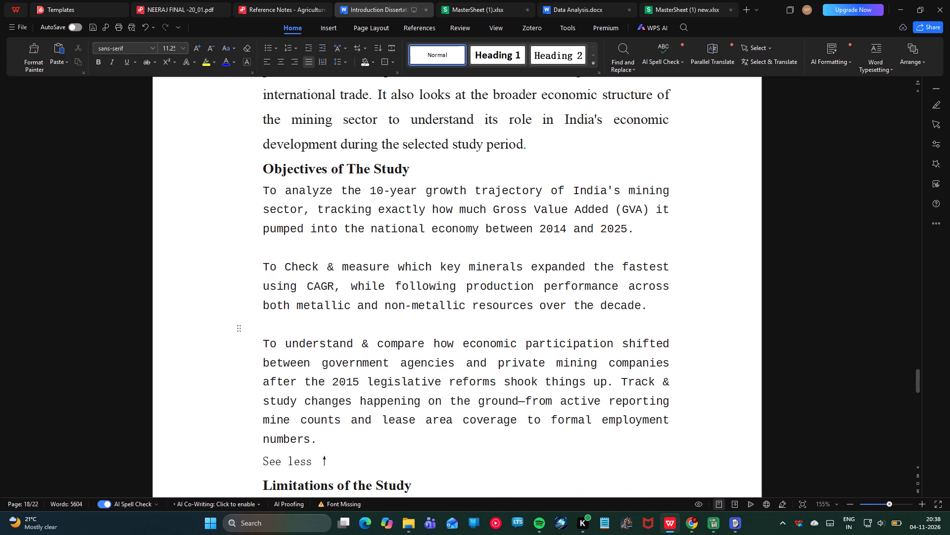
Move the "Track & study changes" objective onto its own line and reword its opening as "To track & study".
{"action": "left_click", "coordinate": [618, 382]}
{"action": "key", "text": "Return"}
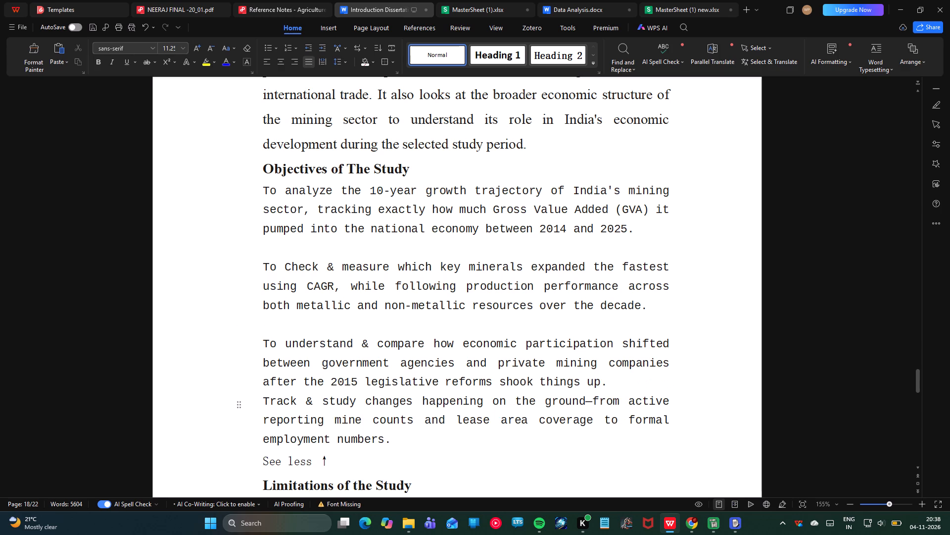
{"action": "key", "text": "b"}
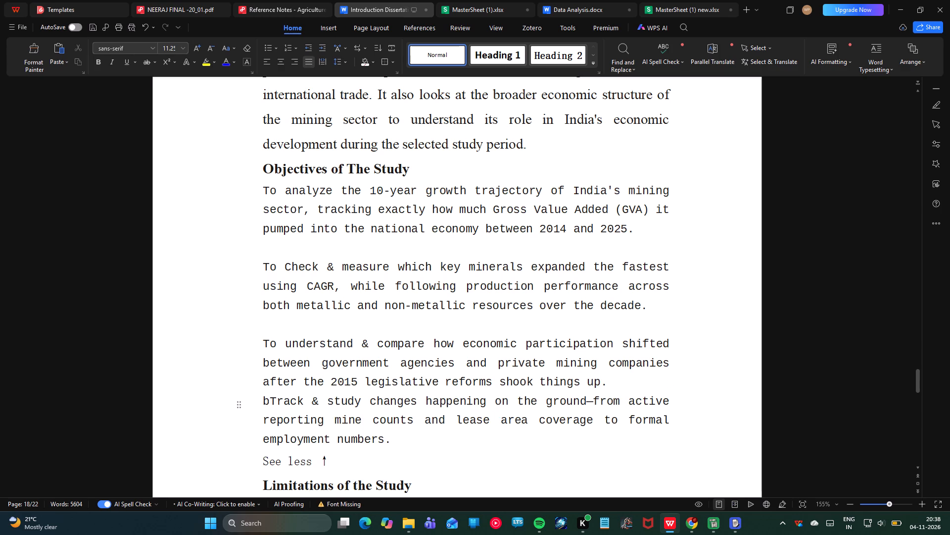
{"action": "key", "text": "BackSpace"}
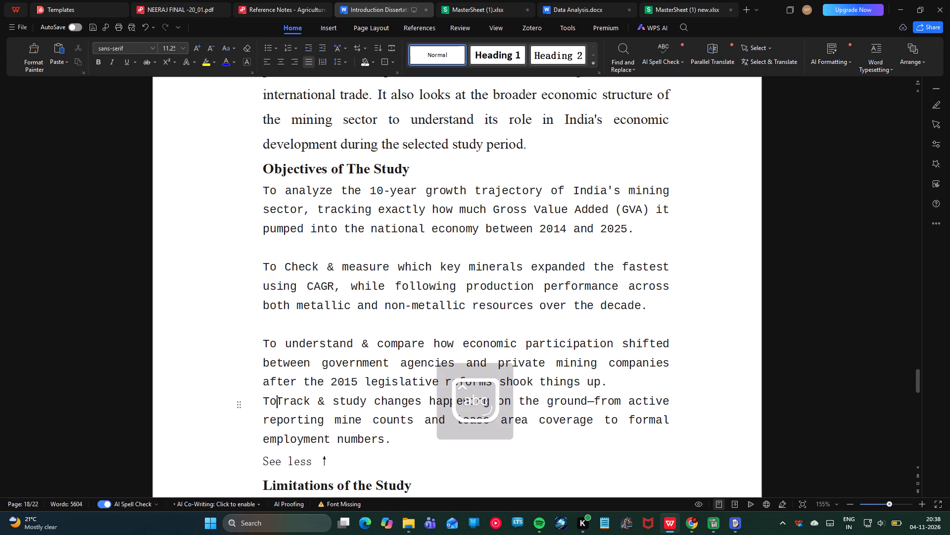
{"action": "key", "text": "Right"}
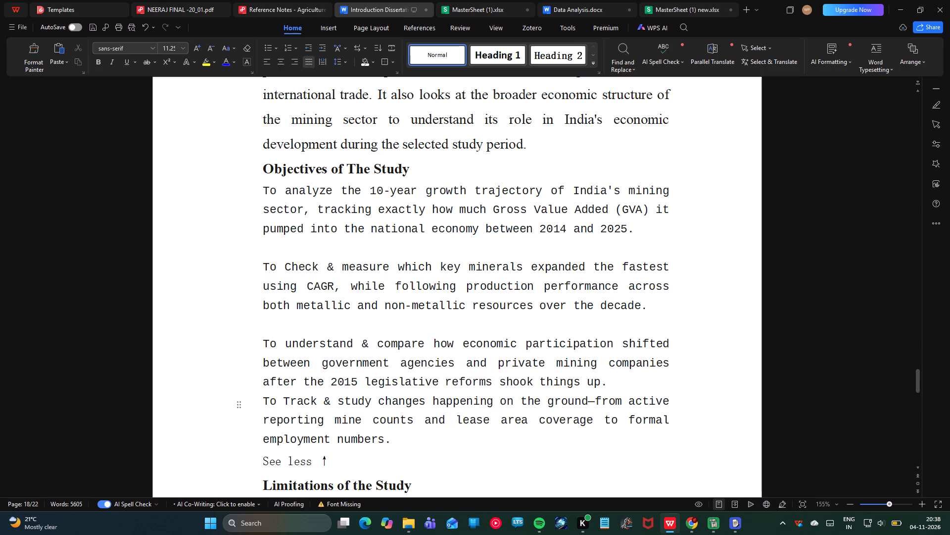
{"action": "key", "text": "BackSpace"}
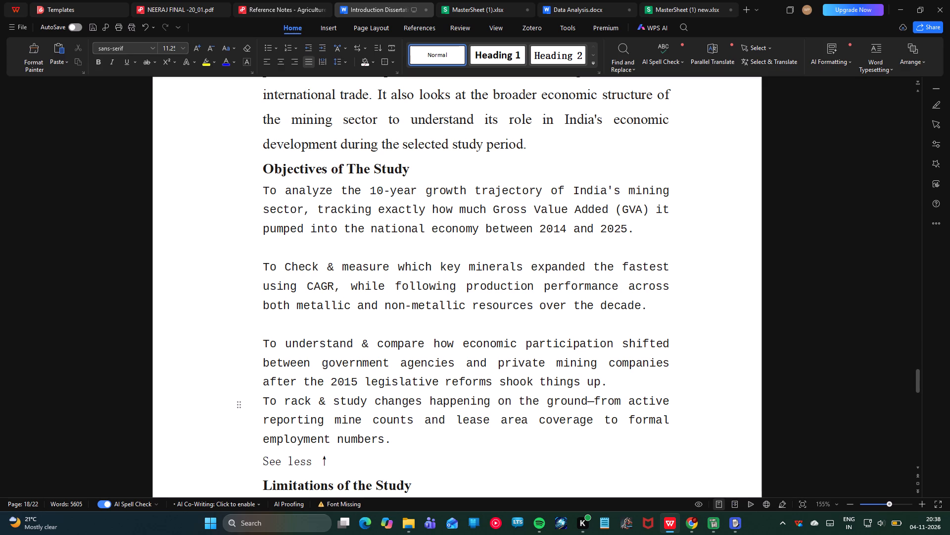
{"action": "key", "text": "t"}
{"action": "left_click", "coordinate": [615, 381]}
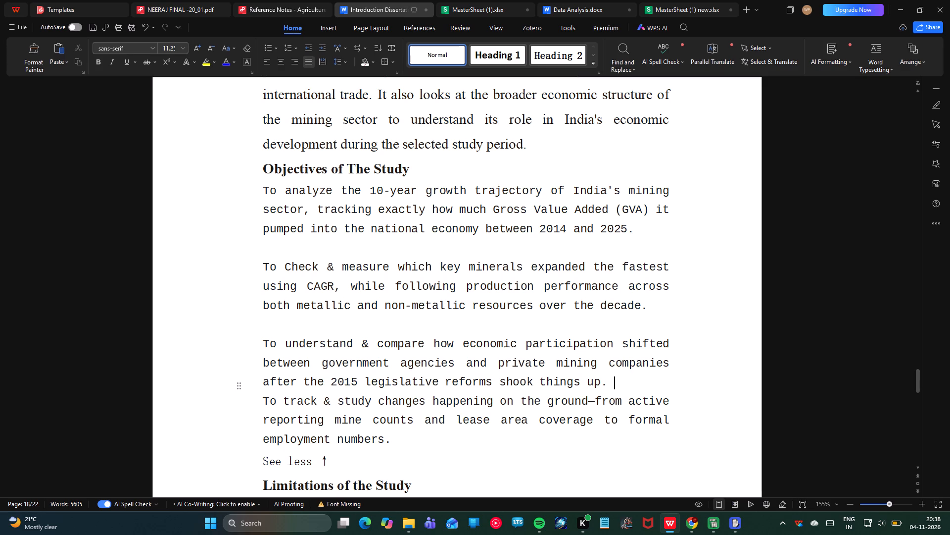
Format the Objectives of The Study heading and its objectives in Times New Roman, size 14.
{"action": "left_click_drag", "start_coordinate": [263, 183], "coordinate": [384, 443]}
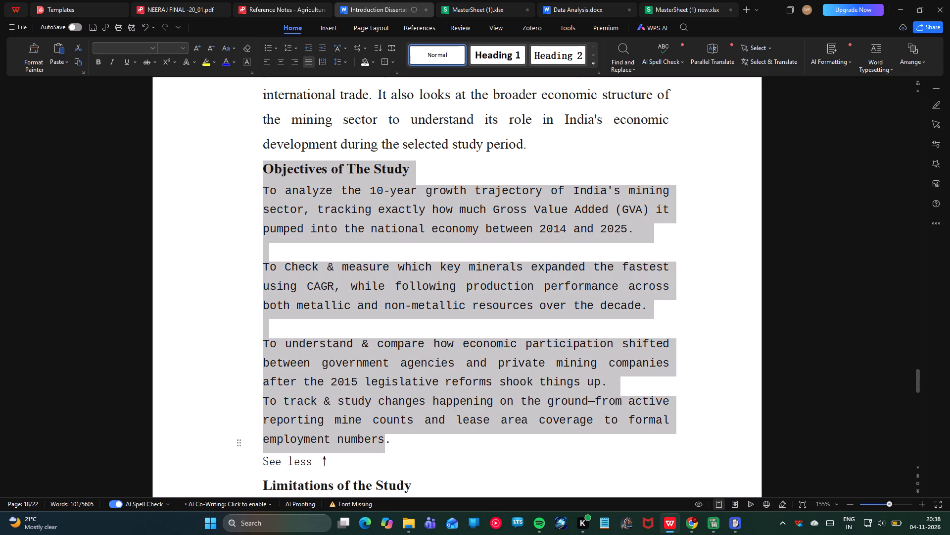
{"action": "left_click", "coordinate": [151, 46]}
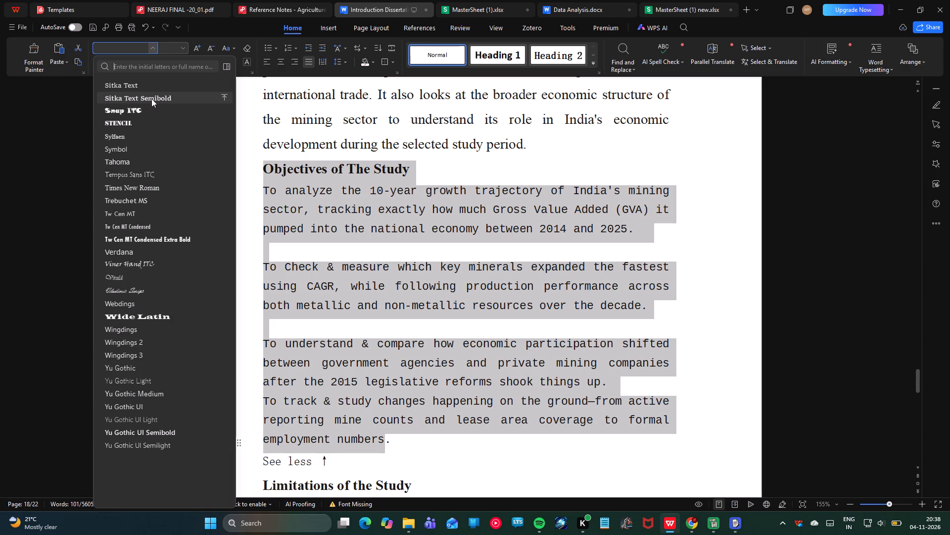
{"action": "left_click", "coordinate": [158, 189]}
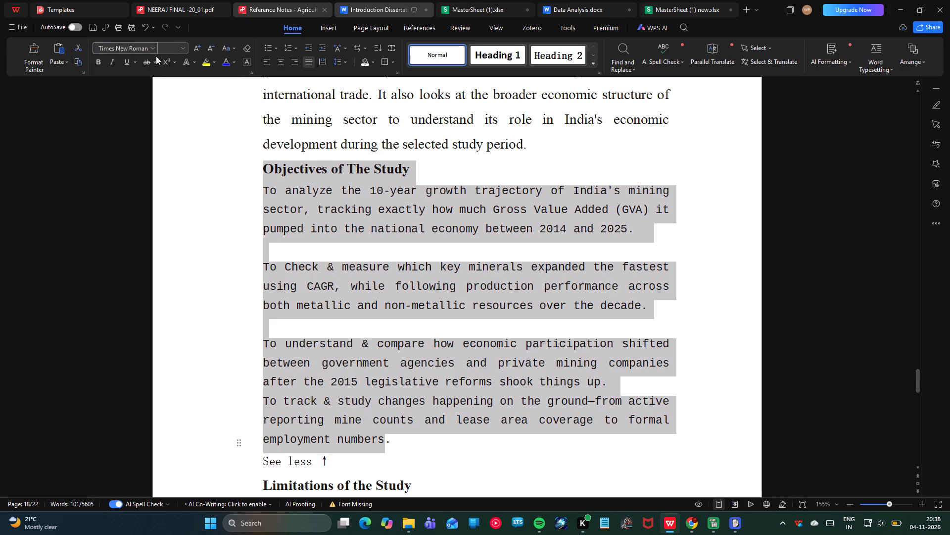
{"action": "left_click", "coordinate": [185, 46]}
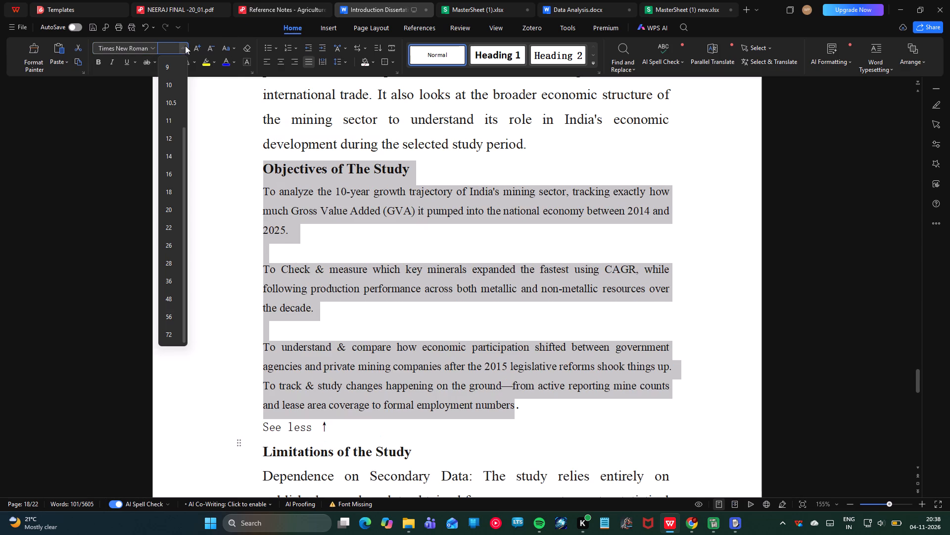
{"action": "left_click", "coordinate": [174, 161]}
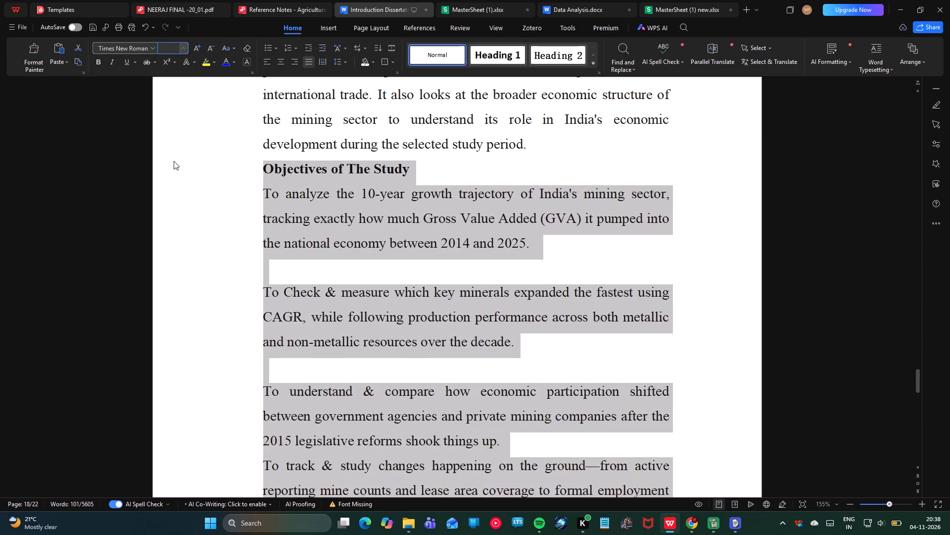
{"action": "left_click", "coordinate": [502, 271]}
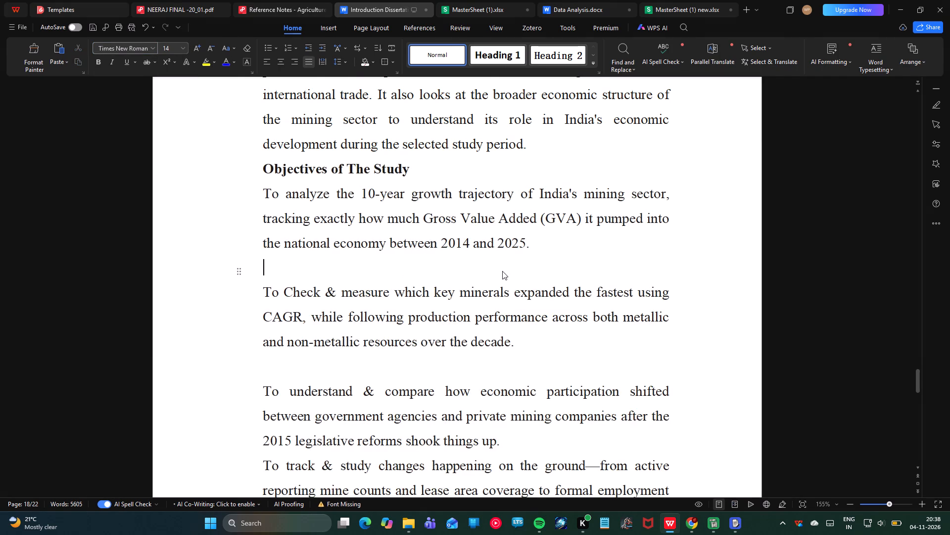
Delete the leftover "See less ↑" text and its empty line above the Limitations of the Study heading.
{"action": "scroll", "coordinate": [502, 271], "scroll_direction": "down", "scroll_amount": 5}
{"action": "left_click_drag", "start_coordinate": [327, 325], "coordinate": [276, 327]}
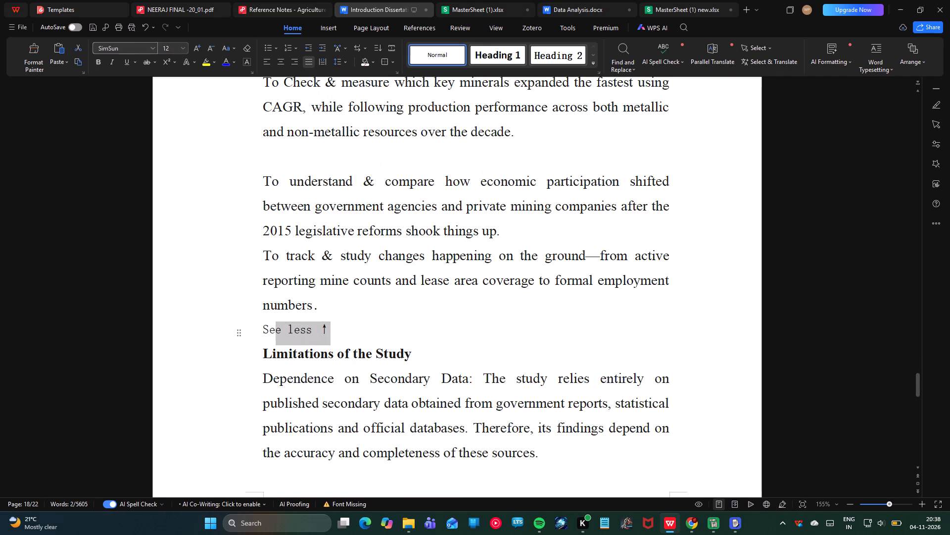
{"action": "left_click_drag", "start_coordinate": [276, 327], "coordinate": [268, 327]}
{"action": "left_click", "coordinate": [399, 346]}
{"action": "left_click_drag", "start_coordinate": [326, 320], "coordinate": [290, 327]}
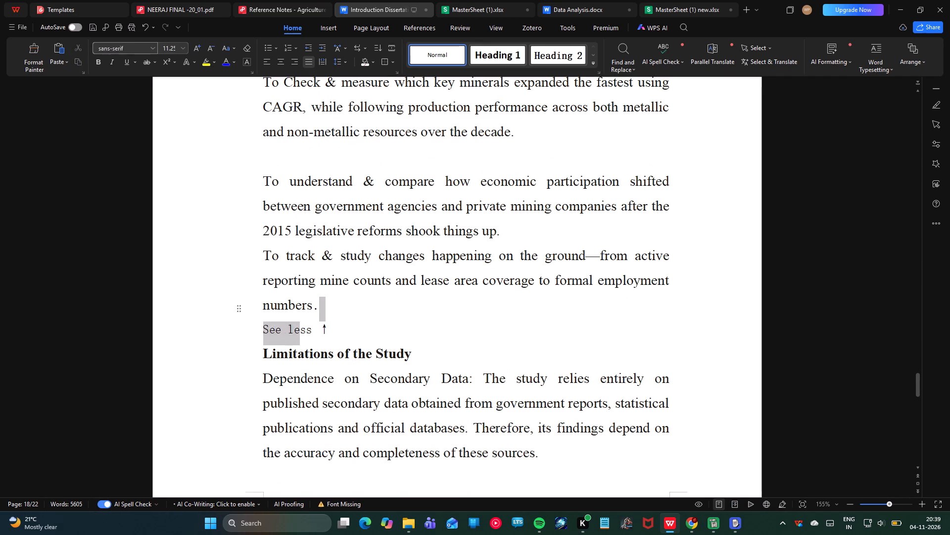
{"action": "left_click_drag", "start_coordinate": [290, 327], "coordinate": [266, 332]}
{"action": "left_click", "coordinate": [377, 329]}
{"action": "left_click_drag", "start_coordinate": [328, 332], "coordinate": [262, 331]}
{"action": "key", "text": "Delete"}
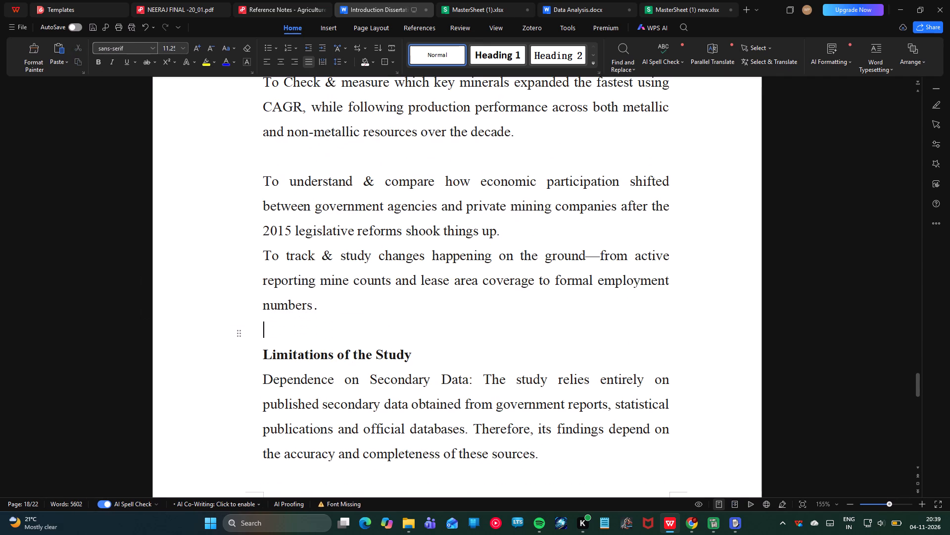
{"action": "left_click", "coordinate": [258, 354]}
{"action": "key", "text": "Return"}
{"action": "key", "text": "BackSpace"}
{"action": "key", "text": "BackSpace"}
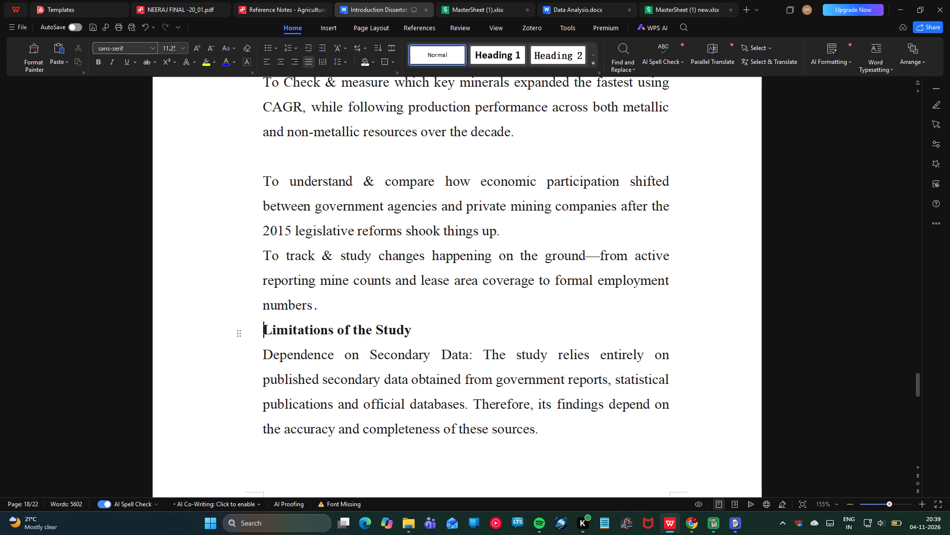
Remove the blank lines between the first, second and third objectives.
{"action": "scroll", "coordinate": [319, 278], "scroll_direction": "up", "scroll_amount": 3}
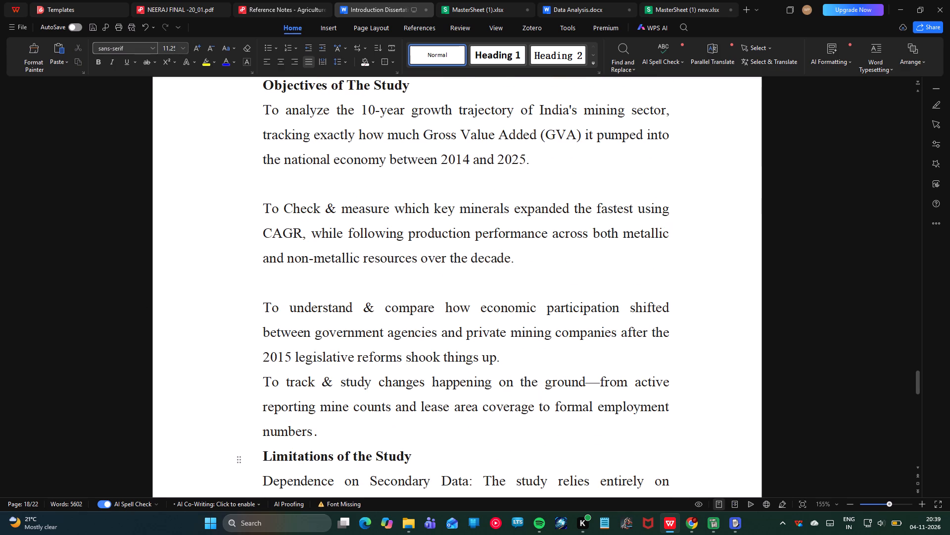
{"action": "left_click", "coordinate": [270, 294]}
{"action": "key", "text": "BackSpace"}
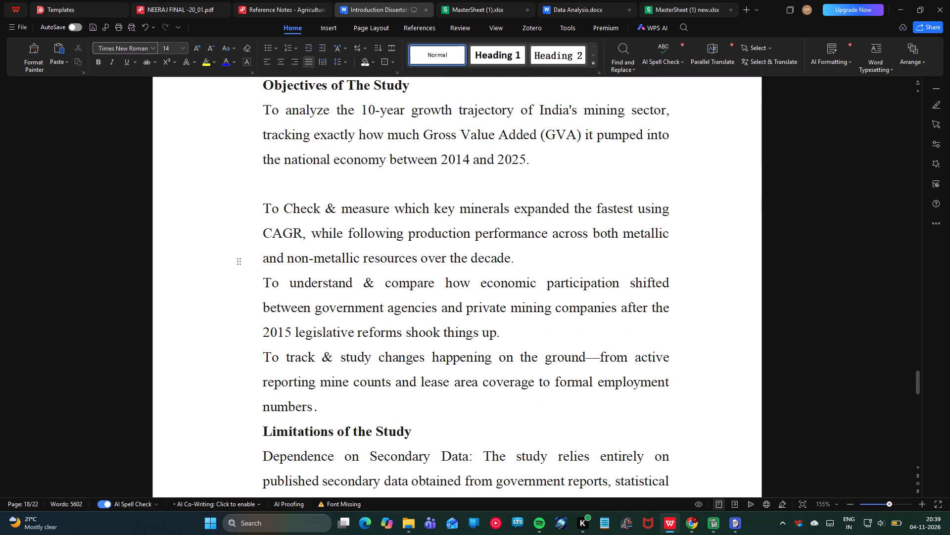
{"action": "left_click", "coordinate": [269, 185]}
{"action": "key", "text": "BackSpace"}
{"action": "scroll", "coordinate": [427, 255], "scroll_direction": "down", "scroll_amount": 2}
{"action": "scroll", "coordinate": [427, 255], "scroll_direction": "up", "scroll_amount": 2}
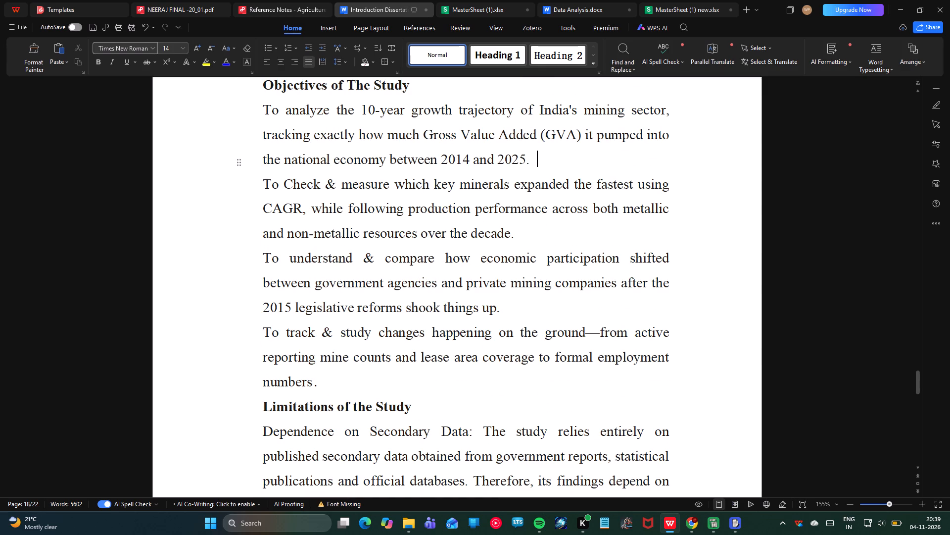
Cut "after the 2015 legislative reforms shook things up" from the third objective, ending it at "private mining companies." with the fourth objective on its own line.
{"action": "left_click_drag", "start_coordinate": [619, 284], "coordinate": [689, 315]}
{"action": "key", "text": "Delete"}
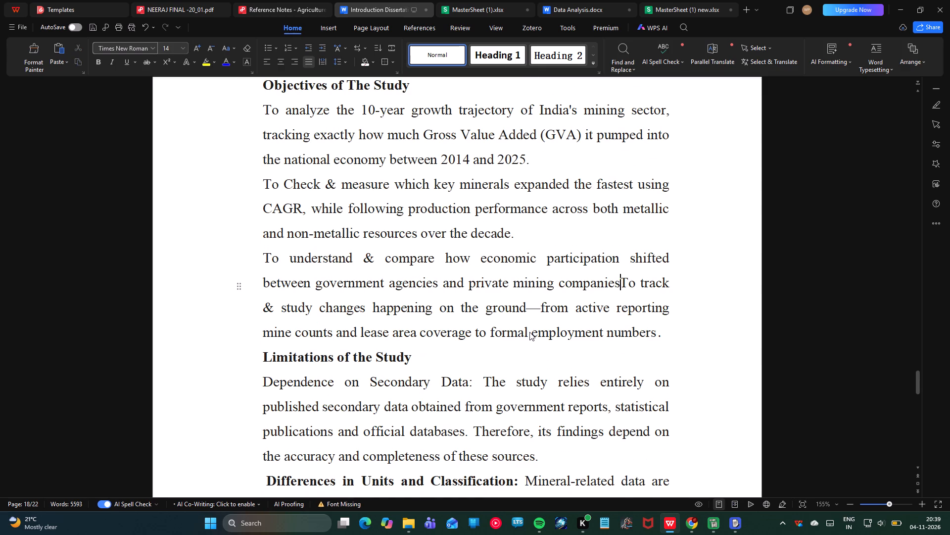
{"action": "key", "text": "Return"}
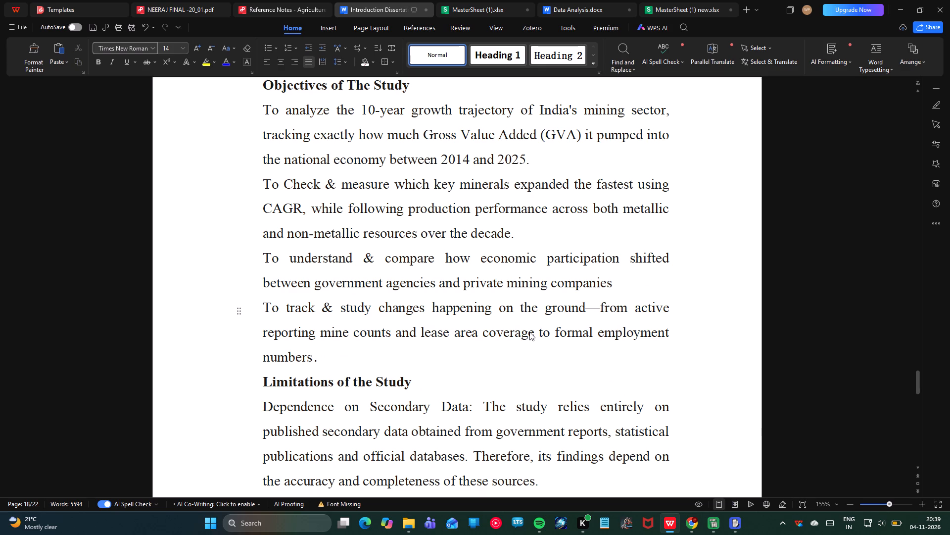
{"action": "left_click", "coordinate": [632, 291]}
{"action": "key", "text": "period"}
Delete the whole "Mineral-wise Trade Classification" paragraph from the Limitations of the Study.
{"action": "scroll", "coordinate": [514, 272], "scroll_direction": "down", "scroll_amount": 1}
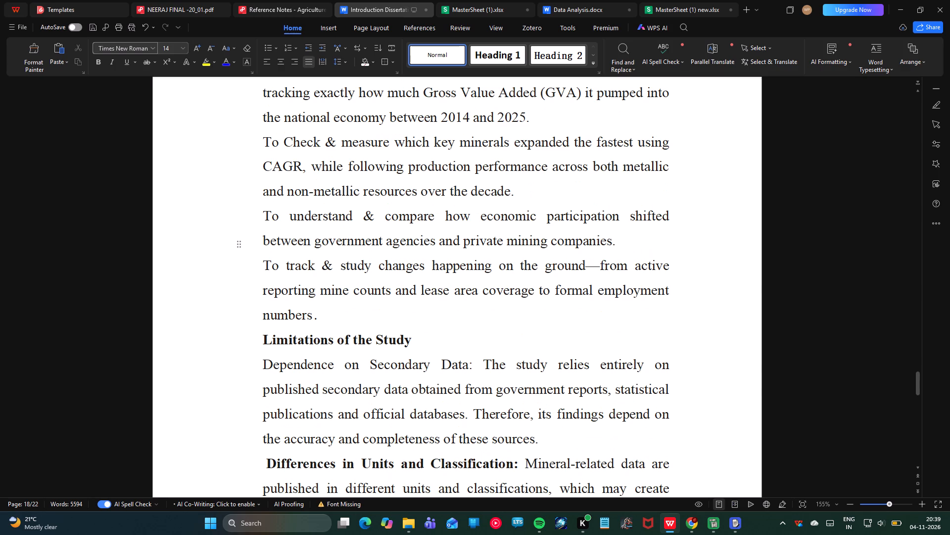
{"action": "scroll", "coordinate": [387, 301], "scroll_direction": "up", "scroll_amount": 1}
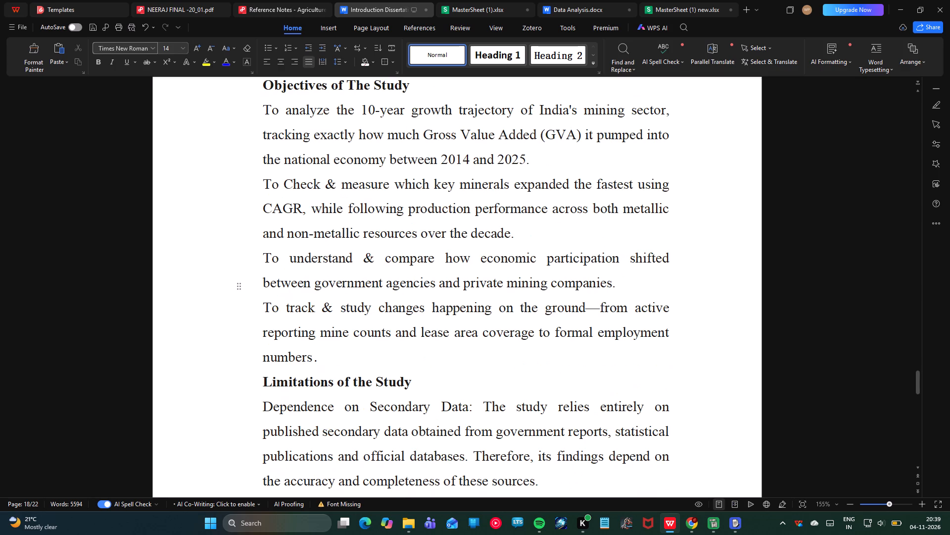
{"action": "scroll", "coordinate": [486, 213], "scroll_direction": "up", "scroll_amount": 1}
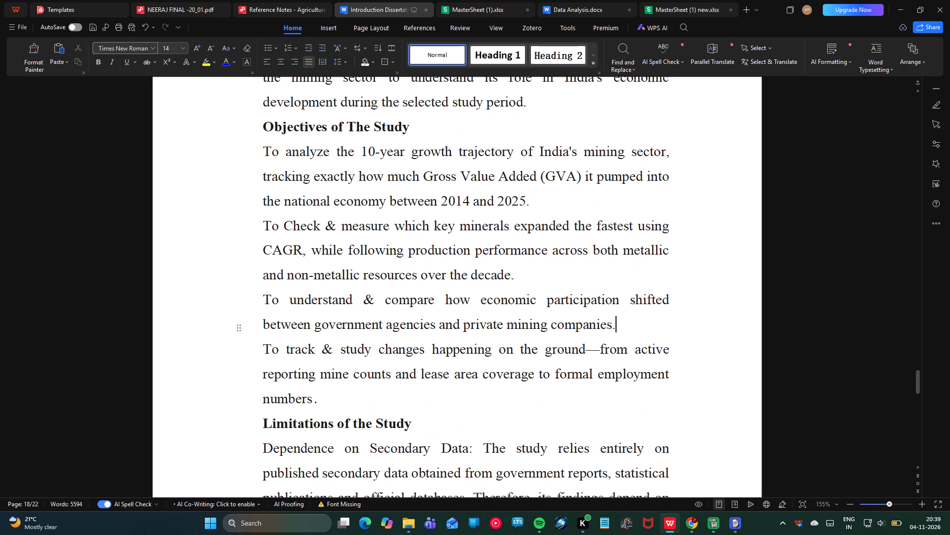
{"action": "scroll", "coordinate": [514, 235], "scroll_direction": "up", "scroll_amount": 1}
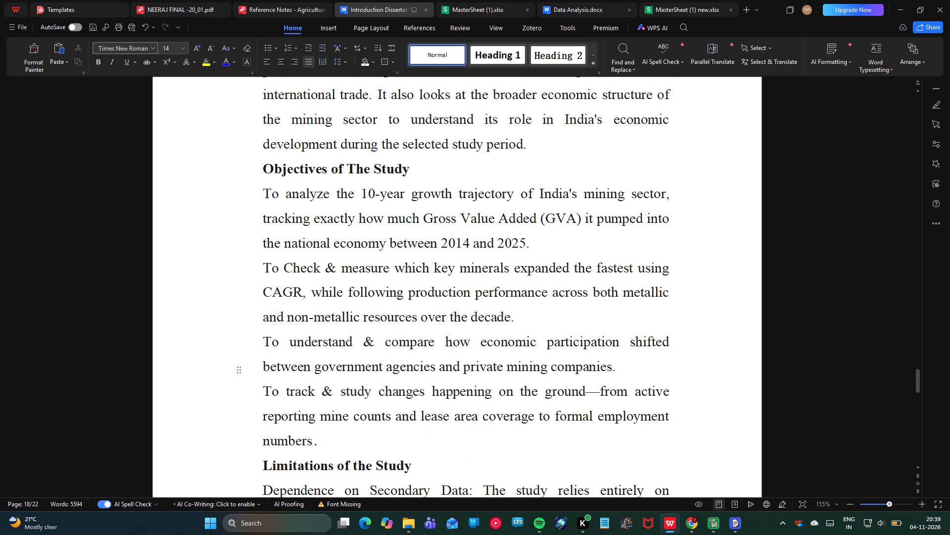
{"action": "scroll", "coordinate": [516, 266], "scroll_direction": "down", "scroll_amount": 9}
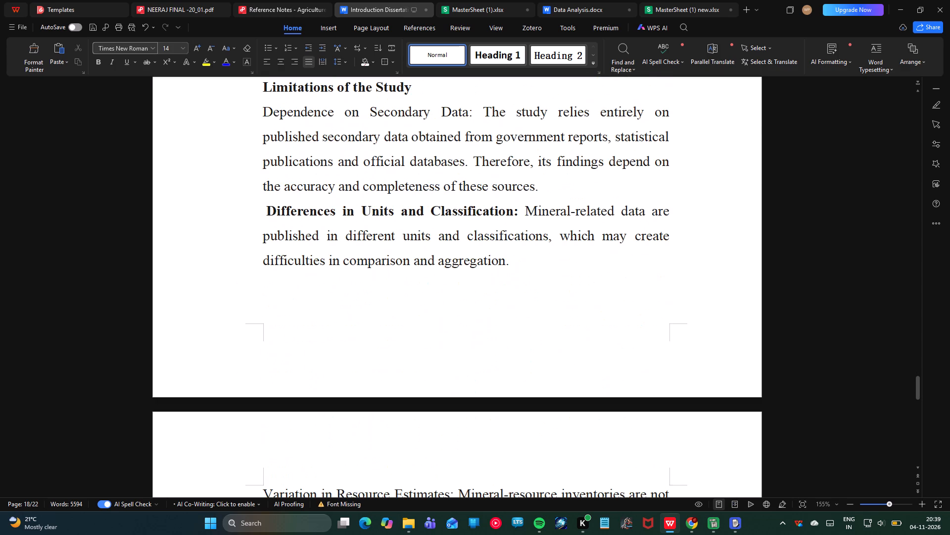
{"action": "scroll", "coordinate": [516, 275], "scroll_direction": "down", "scroll_amount": 5}
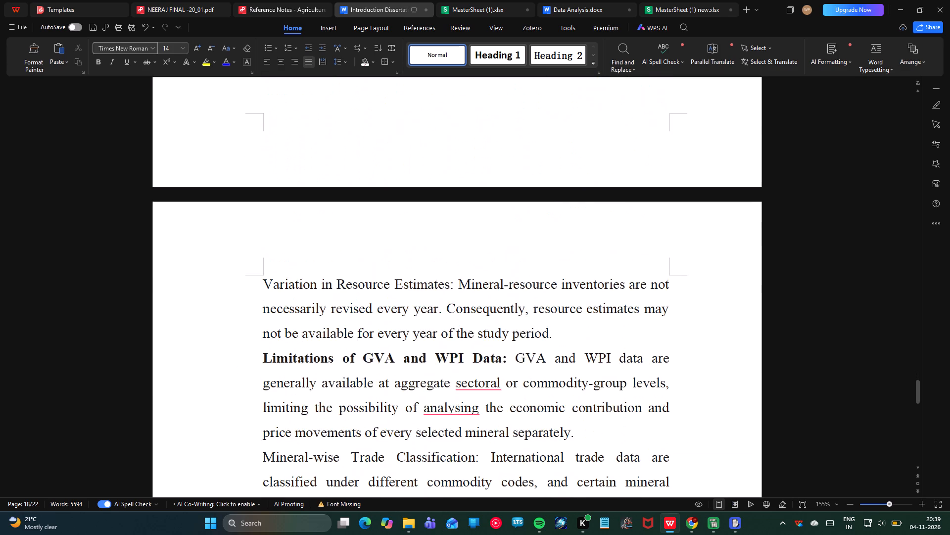
{"action": "scroll", "coordinate": [516, 275], "scroll_direction": "down", "scroll_amount": 4}
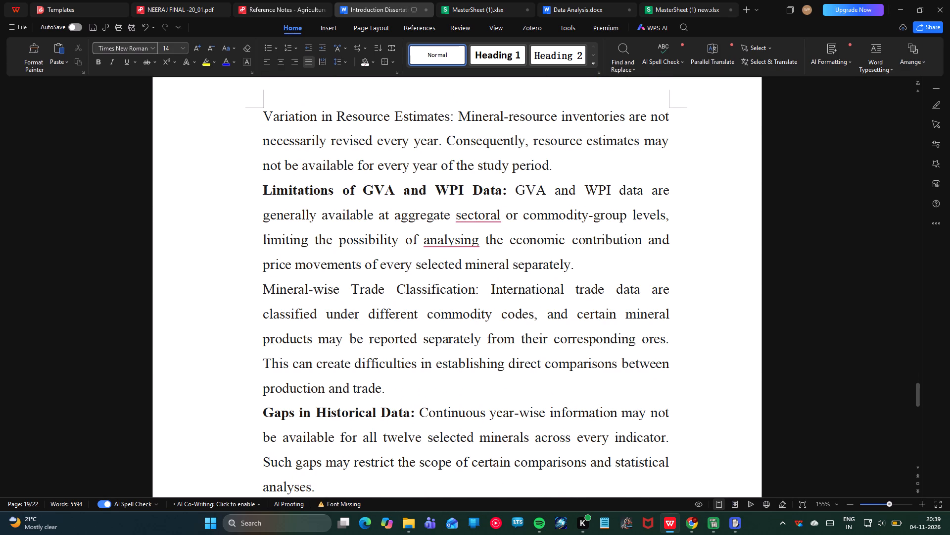
{"action": "left_click_drag", "start_coordinate": [264, 284], "coordinate": [555, 384]}
{"action": "key", "text": "Delete"}
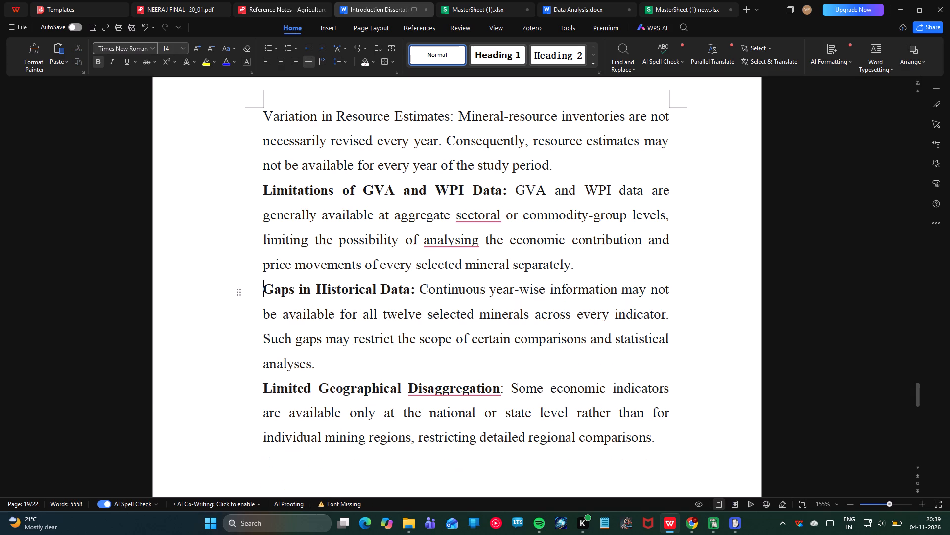
Look over the end of the limitations section and the start of Chapter 2 Review of Literature.
{"action": "scroll", "coordinate": [705, 380], "scroll_direction": "down", "scroll_amount": 15}
{"action": "scroll", "coordinate": [708, 386], "scroll_direction": "up", "scroll_amount": 7}
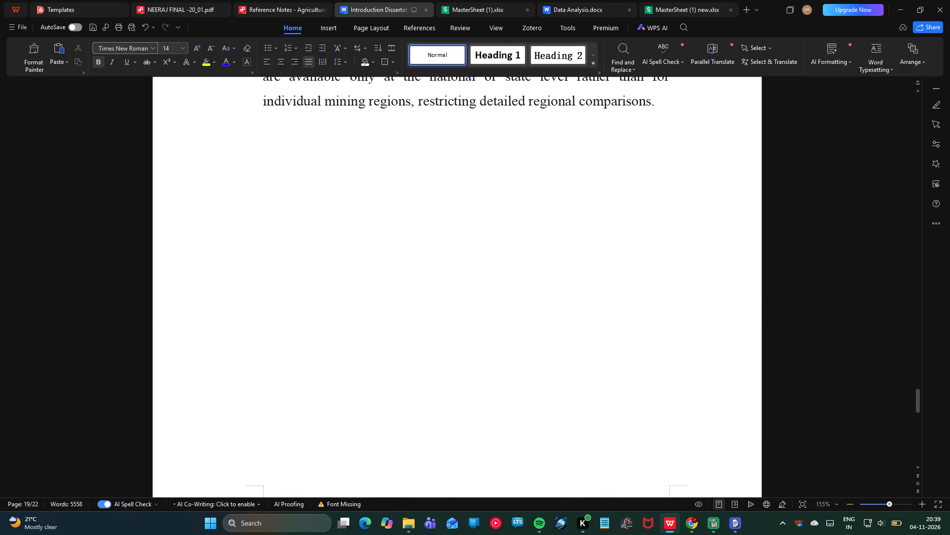
{"action": "scroll", "coordinate": [716, 385], "scroll_direction": "up", "scroll_amount": 1}
{"action": "scroll", "coordinate": [716, 385], "scroll_direction": "down", "scroll_amount": 7}
{"action": "scroll", "coordinate": [716, 385], "scroll_direction": "up", "scroll_amount": 1}
{"action": "scroll", "coordinate": [716, 385], "scroll_direction": "down", "scroll_amount": 9}
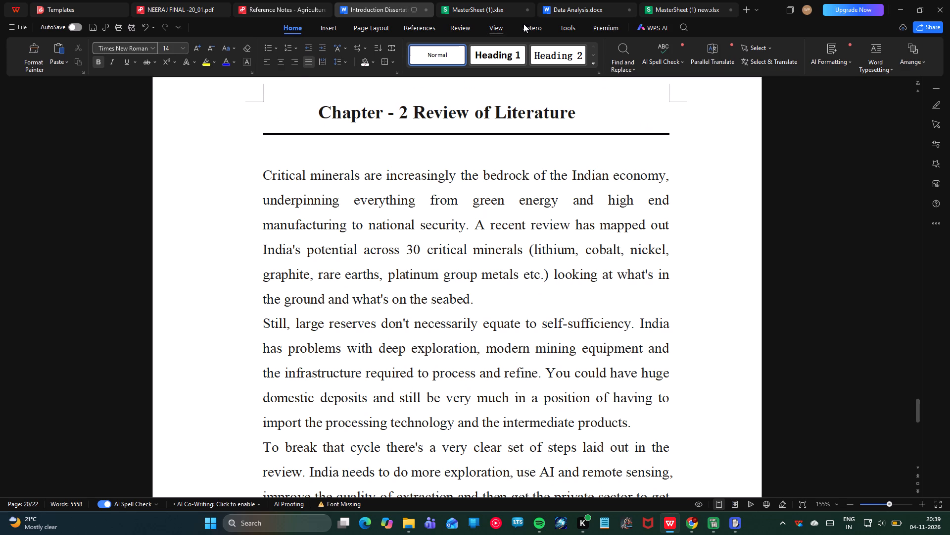
Look over the annual mineral production value sheet and the opening paragraphs of Chapter 2 Review of Literature.
{"action": "left_click", "coordinate": [578, 4]}
{"action": "left_click", "coordinate": [468, 4]}
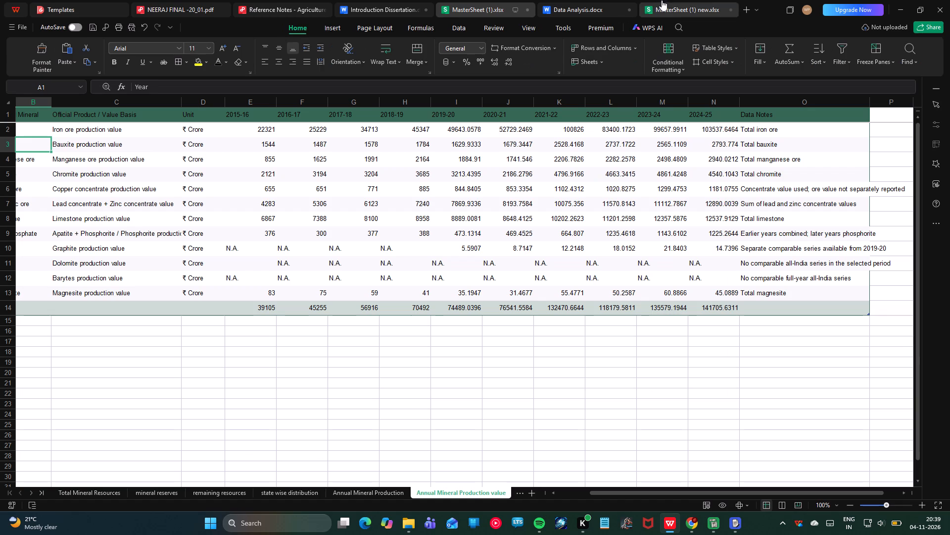
{"action": "scroll", "coordinate": [380, 237], "scroll_direction": "up", "scroll_amount": 2}
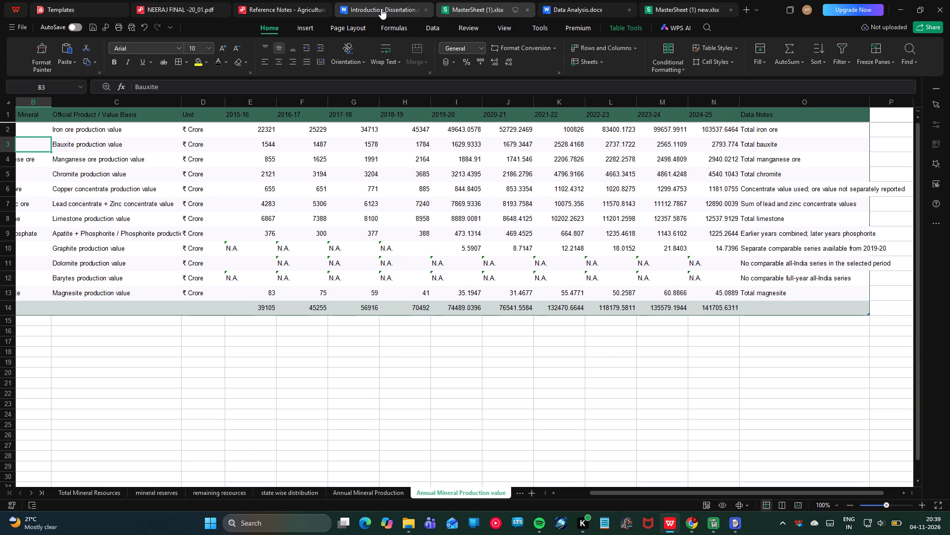
{"action": "left_click", "coordinate": [380, 8]}
{"action": "scroll", "coordinate": [481, 202], "scroll_direction": "down", "scroll_amount": 1}
{"action": "scroll", "coordinate": [481, 202], "scroll_direction": "up", "scroll_amount": 2}
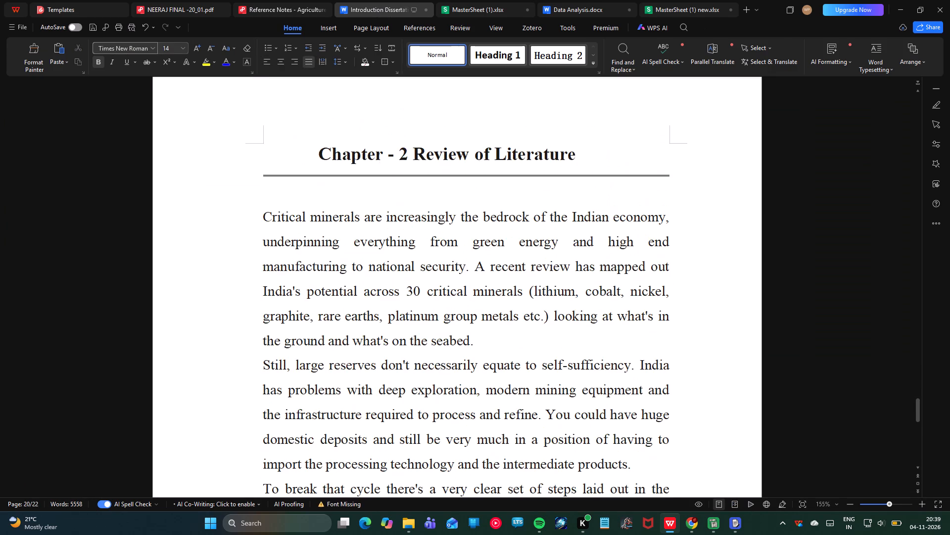
{"action": "scroll", "coordinate": [481, 202], "scroll_direction": "down", "scroll_amount": 4}
{"action": "scroll", "coordinate": [481, 202], "scroll_direction": "up", "scroll_amount": 3}
{"action": "scroll", "coordinate": [508, 202], "scroll_direction": "down", "scroll_amount": 7}
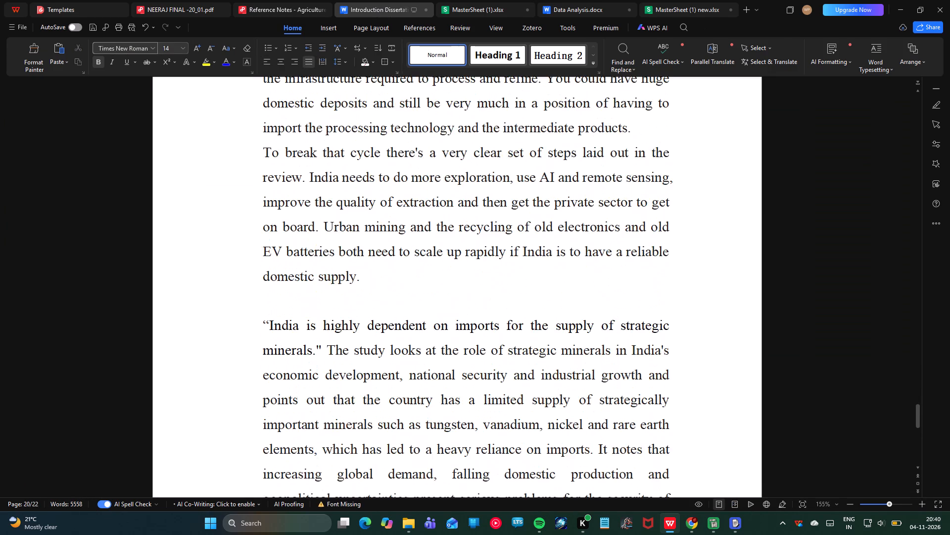
{"action": "scroll", "coordinate": [508, 202], "scroll_direction": "down", "scroll_amount": 3}
{"action": "scroll", "coordinate": [508, 202], "scroll_direction": "up", "scroll_amount": 1}
{"action": "scroll", "coordinate": [508, 202], "scroll_direction": "down", "scroll_amount": 5}
{"action": "scroll", "coordinate": [515, 200], "scroll_direction": "up", "scroll_amount": 9}
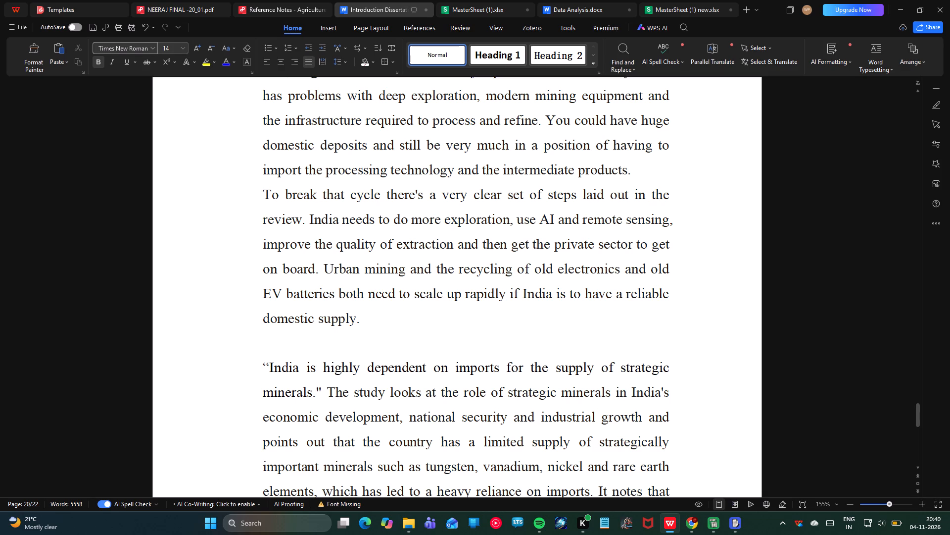
{"action": "left_click", "coordinate": [902, 7]}
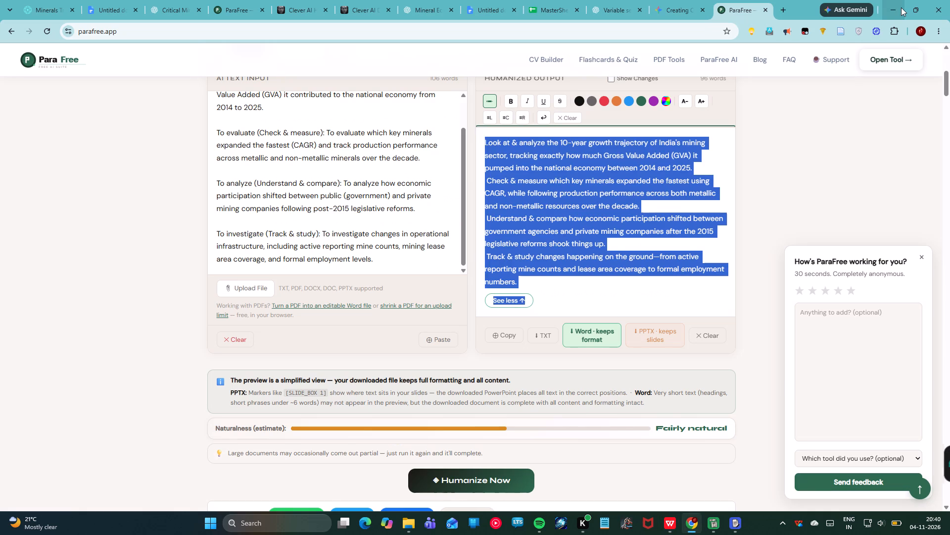
{"action": "left_click", "coordinate": [780, 8]}
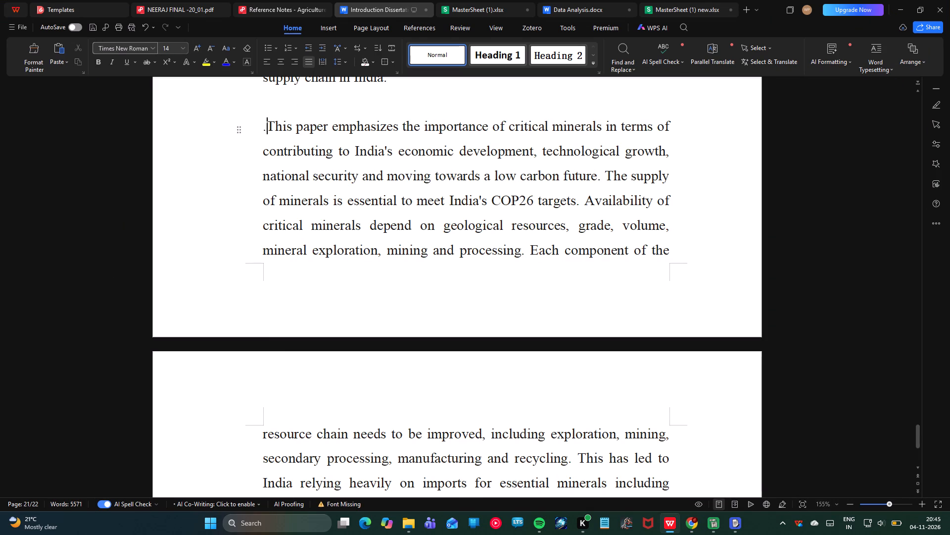
{"action": "key", "text": "BackSpace"}
{"action": "key", "text": "ctrl+v"}
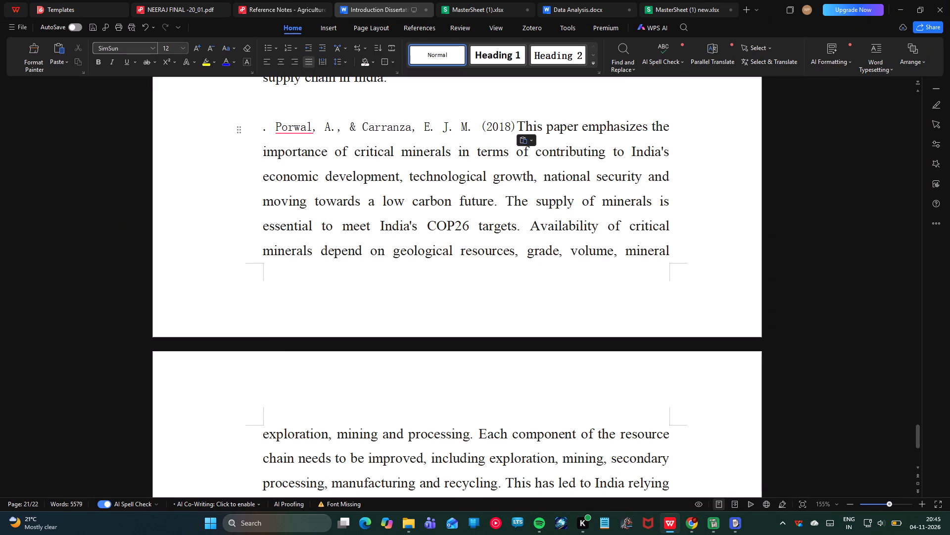
{"action": "left_click", "coordinate": [270, 129]}
{"action": "key", "text": "equal"}
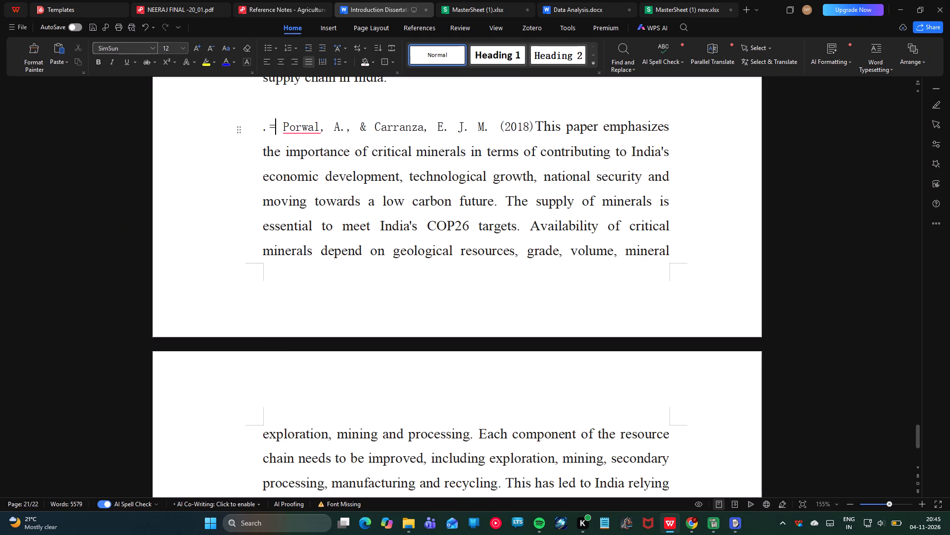
{"action": "key", "text": "BackSpace"}
{"action": "key", "text": "BackSpace"}
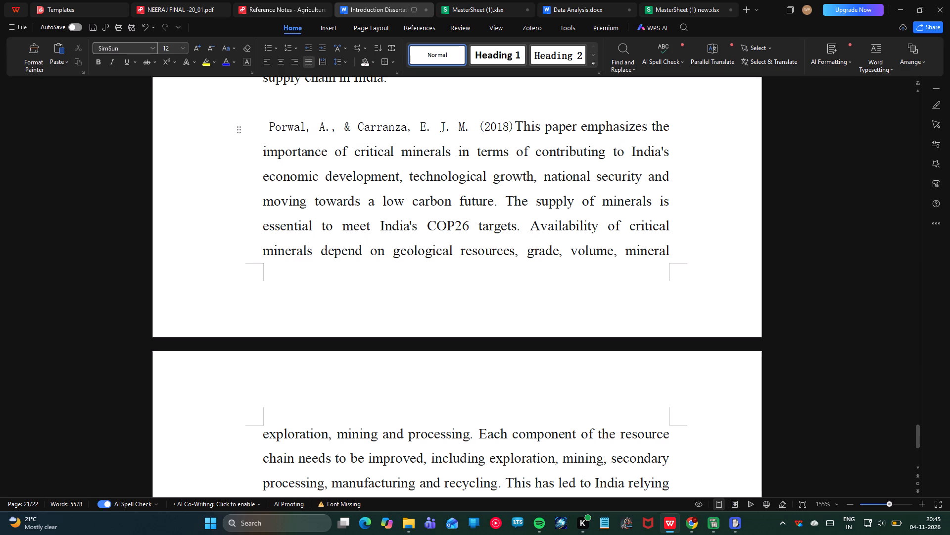
{"action": "key", "text": "BackSpace"}
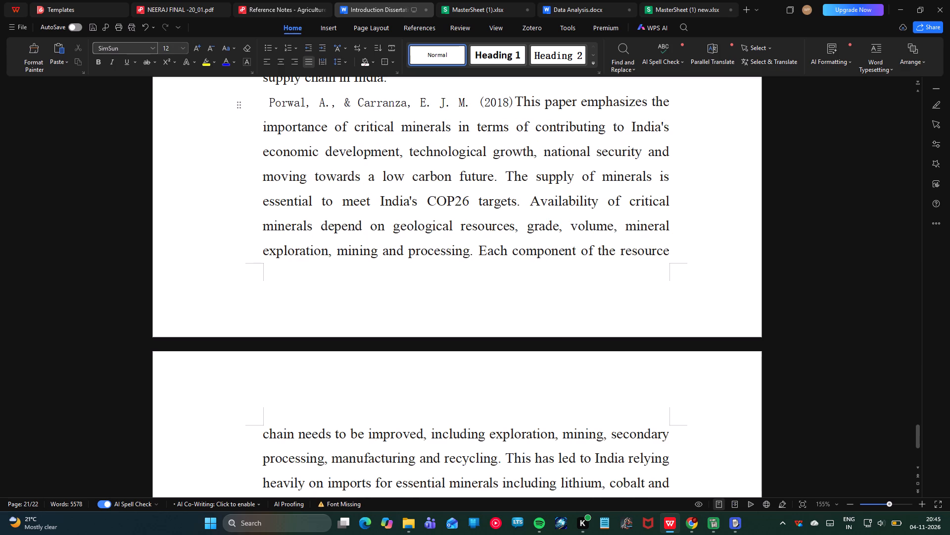
Format the "Porwal, A., & Carranza, E. J. M. (2018)" citation in bold Times New Roman at size 14.
{"action": "scroll", "coordinate": [431, 169], "scroll_direction": "up", "scroll_amount": 2}
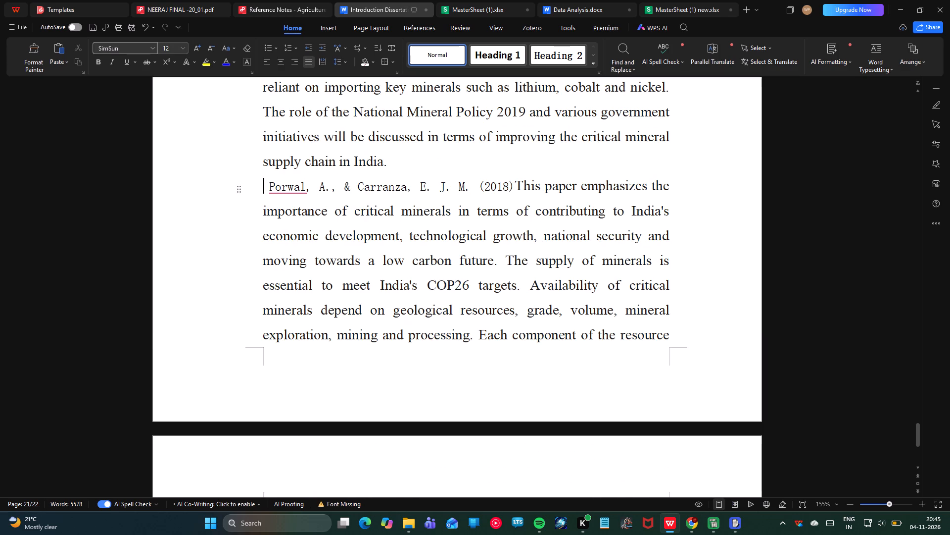
{"action": "left_click_drag", "start_coordinate": [511, 185], "coordinate": [248, 179]}
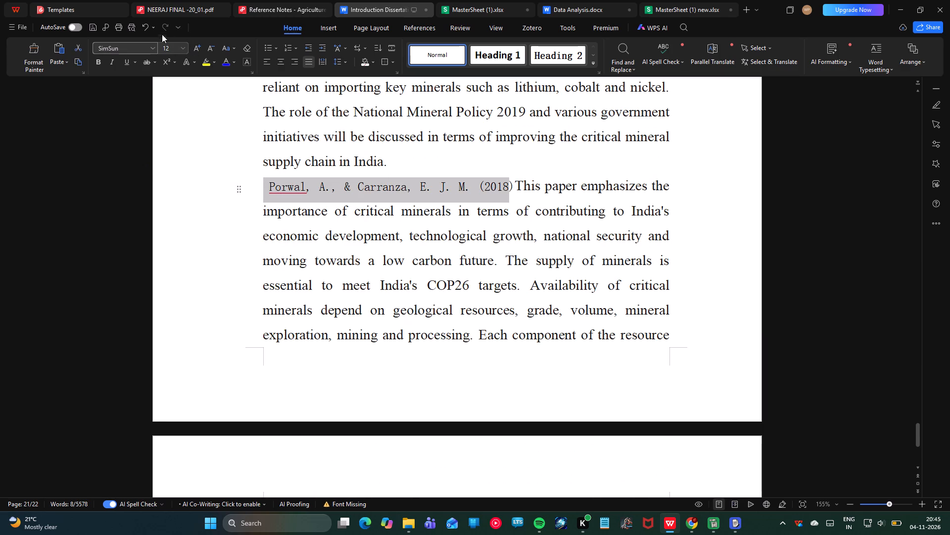
{"action": "left_click", "coordinate": [155, 45]}
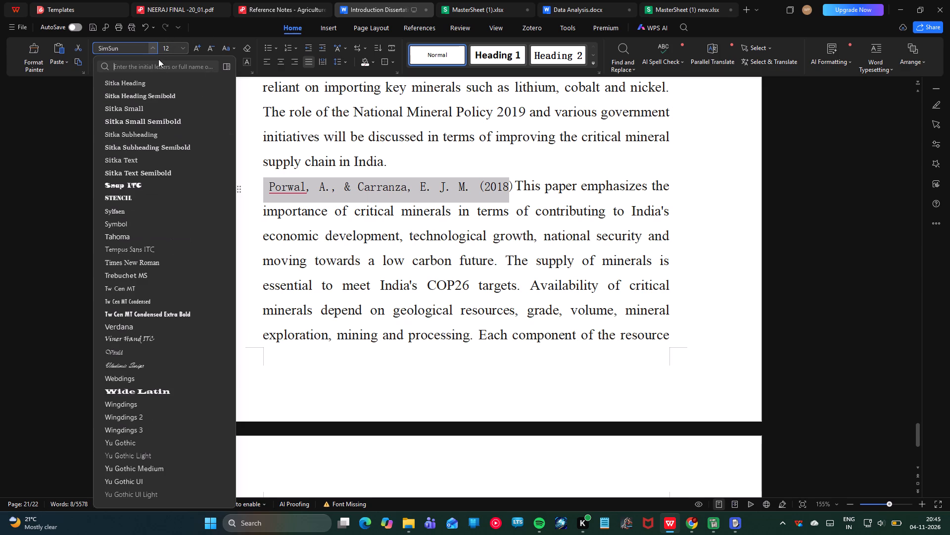
{"action": "scroll", "coordinate": [174, 177], "scroll_direction": "up", "scroll_amount": 3}
{"action": "scroll", "coordinate": [174, 177], "scroll_direction": "down", "scroll_amount": 8}
{"action": "scroll", "coordinate": [174, 177], "scroll_direction": "up", "scroll_amount": 20}
{"action": "scroll", "coordinate": [174, 177], "scroll_direction": "up", "scroll_amount": 2}
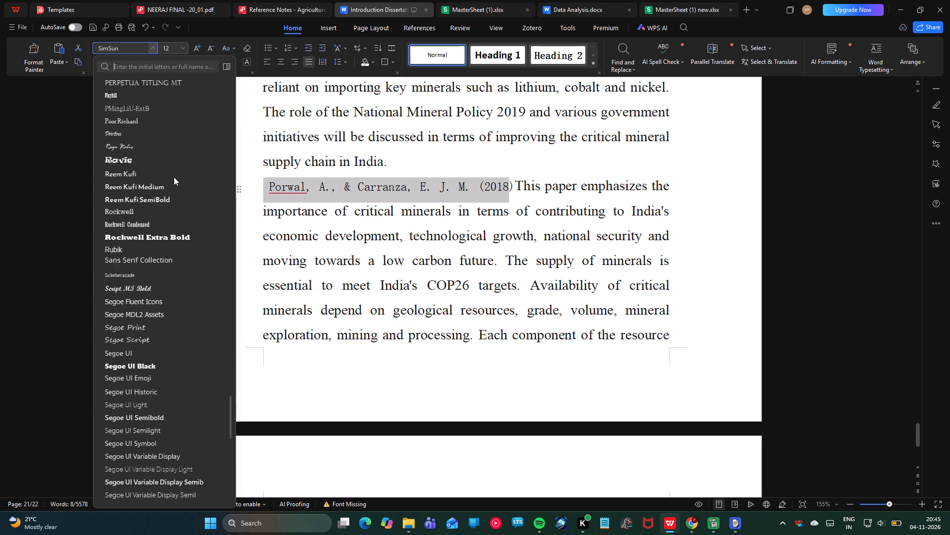
{"action": "scroll", "coordinate": [174, 177], "scroll_direction": "up", "scroll_amount": 20}
{"action": "scroll", "coordinate": [174, 177], "scroll_direction": "up", "scroll_amount": 20}
{"action": "scroll", "coordinate": [174, 177], "scroll_direction": "up", "scroll_amount": 13}
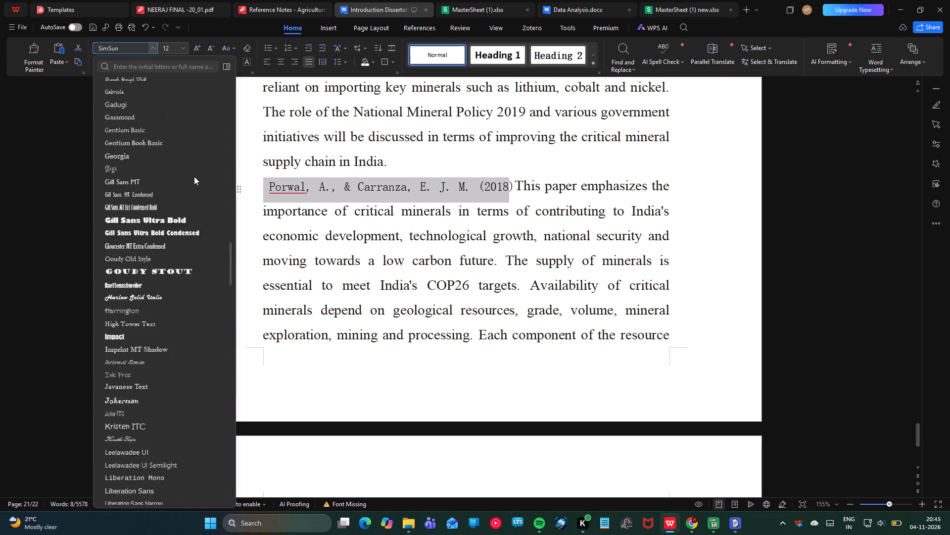
{"action": "scroll", "coordinate": [194, 176], "scroll_direction": "up", "scroll_amount": 13}
{"action": "scroll", "coordinate": [194, 176], "scroll_direction": "up", "scroll_amount": 20}
{"action": "scroll", "coordinate": [194, 176], "scroll_direction": "up", "scroll_amount": 7}
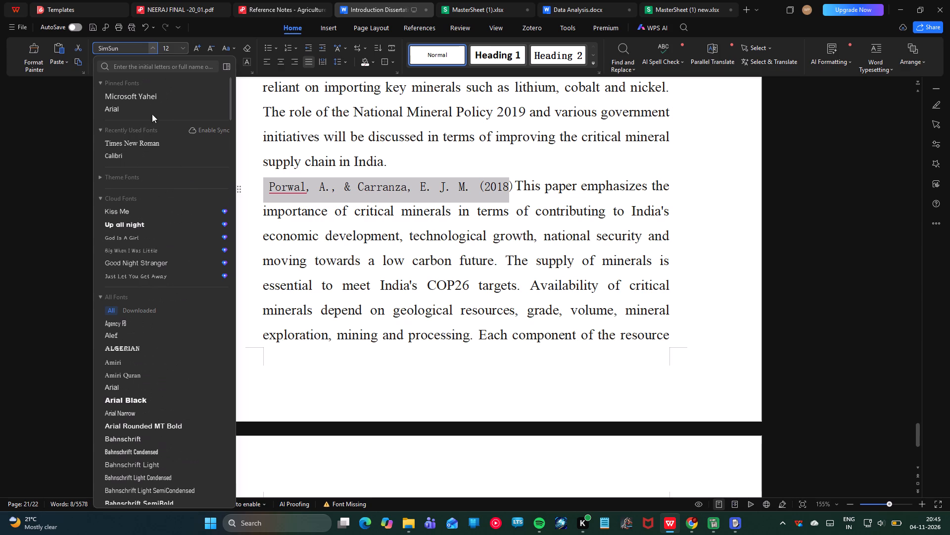
{"action": "left_click", "coordinate": [172, 145]}
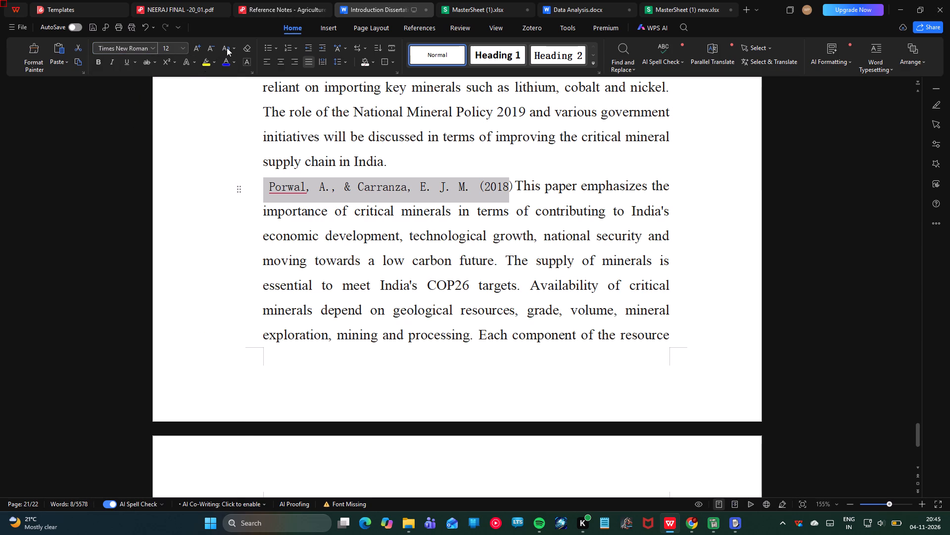
{"action": "left_click", "coordinate": [185, 48]}
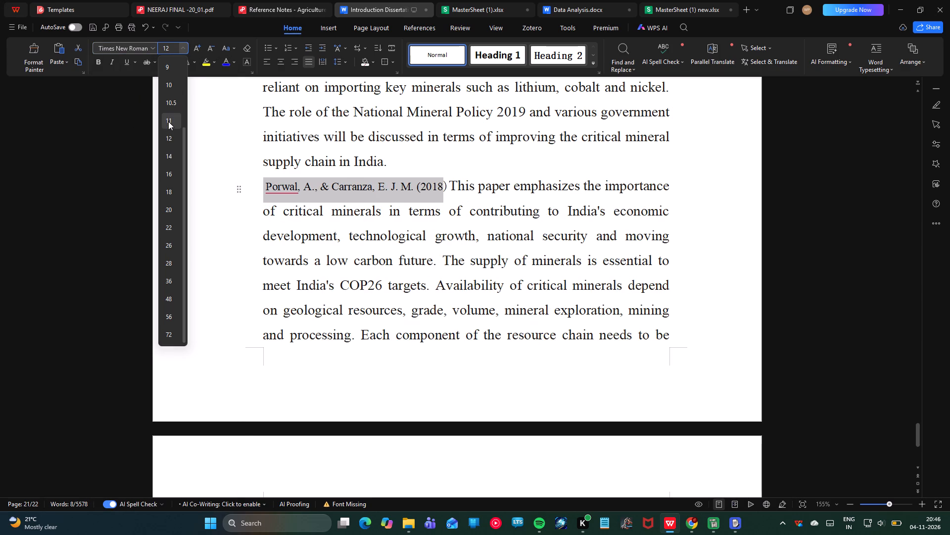
{"action": "left_click", "coordinate": [169, 152]}
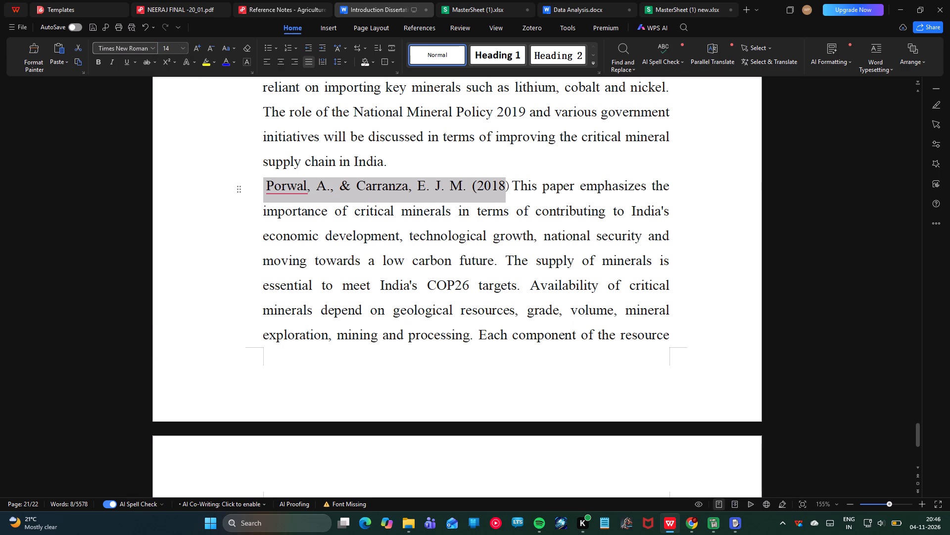
{"action": "left_click", "coordinate": [99, 63]}
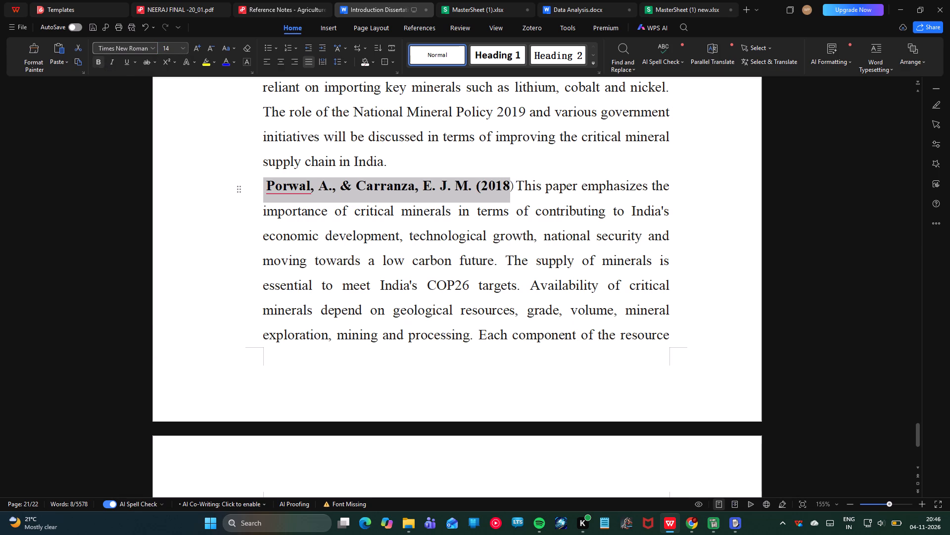
Review the paragraphs beginning "This study focuses", "This paper emphasizes" and "This study highlights" together with their citations.
{"action": "left_click", "coordinate": [240, 206]}
{"action": "left_click", "coordinate": [439, 167]}
{"action": "scroll", "coordinate": [478, 222], "scroll_direction": "down", "scroll_amount": 1}
{"action": "scroll", "coordinate": [478, 222], "scroll_direction": "up", "scroll_amount": 2}
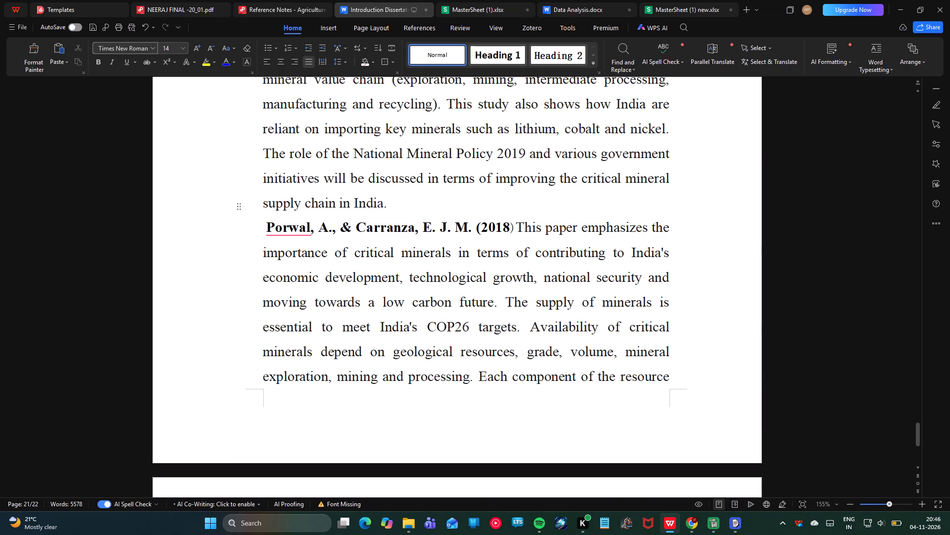
{"action": "scroll", "coordinate": [491, 258], "scroll_direction": "down", "scroll_amount": 10}
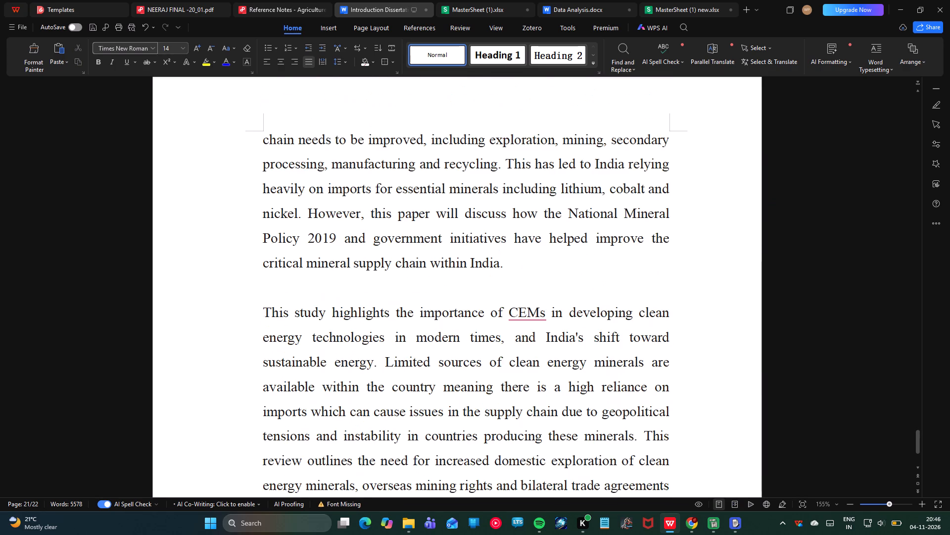
{"action": "scroll", "coordinate": [491, 259], "scroll_direction": "down", "scroll_amount": 4}
{"action": "scroll", "coordinate": [491, 259], "scroll_direction": "up", "scroll_amount": 11}
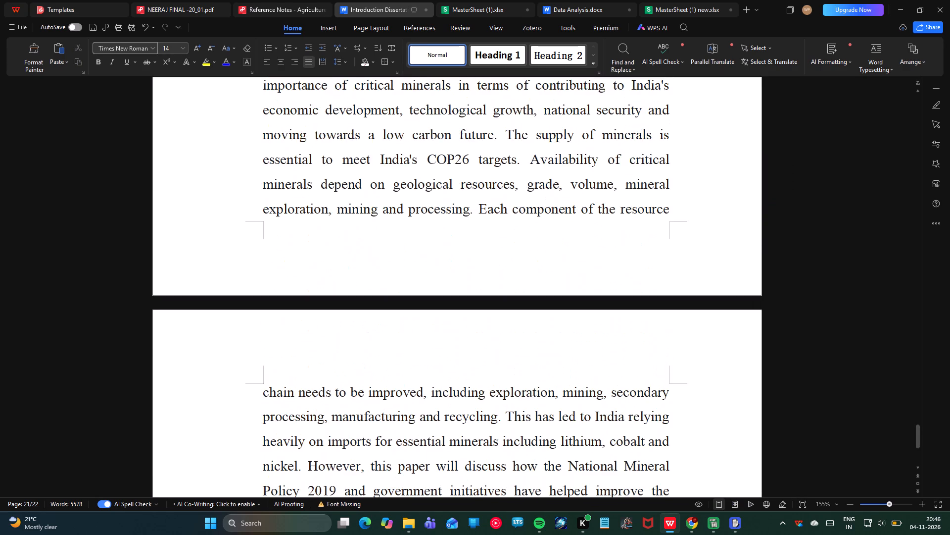
{"action": "scroll", "coordinate": [491, 259], "scroll_direction": "down", "scroll_amount": 5}
{"action": "scroll", "coordinate": [491, 259], "scroll_direction": "up", "scroll_amount": 4}
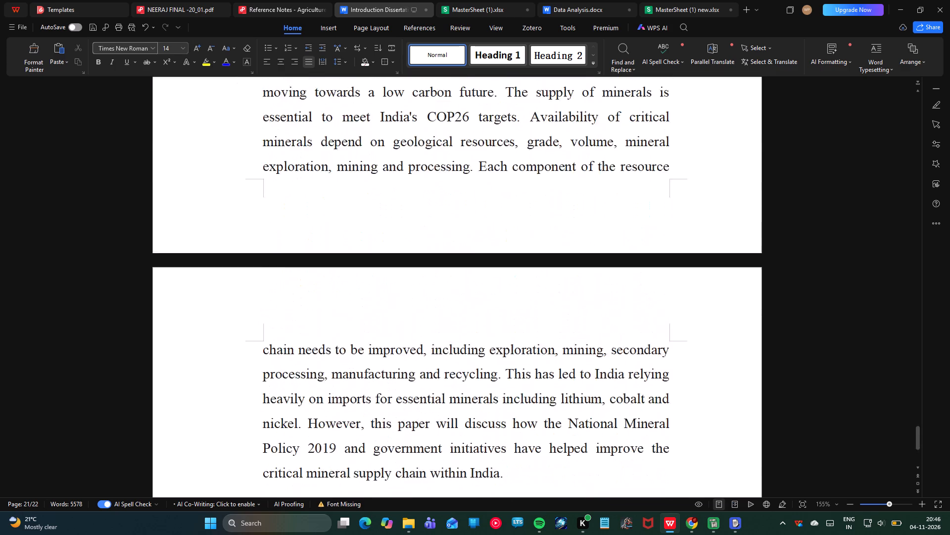
{"action": "scroll", "coordinate": [491, 259], "scroll_direction": "up", "scroll_amount": 11}
{"action": "scroll", "coordinate": [491, 259], "scroll_direction": "down", "scroll_amount": 1}
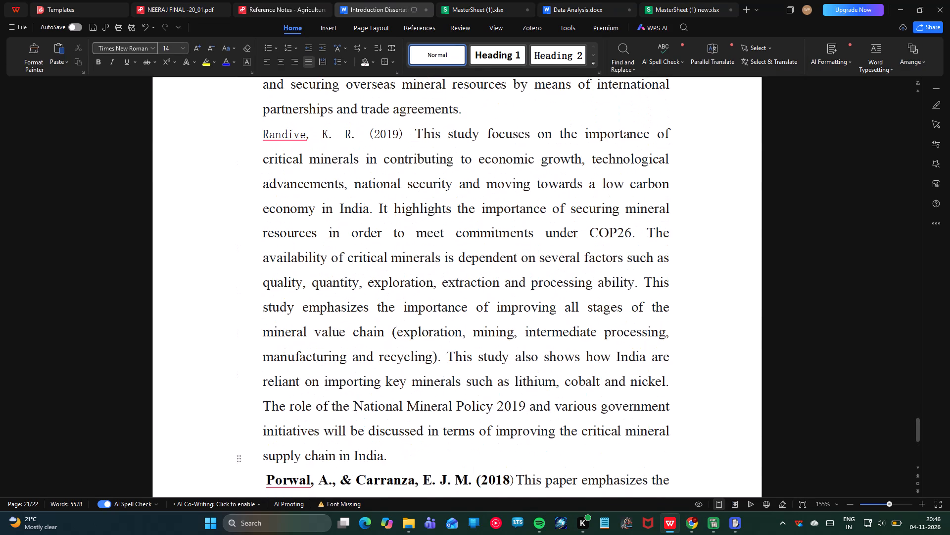
Change the year in the "Porwal, A., & Carranza, E. J. M." citation to 2019.
{"action": "scroll", "coordinate": [491, 259], "scroll_direction": "down", "scroll_amount": 6}
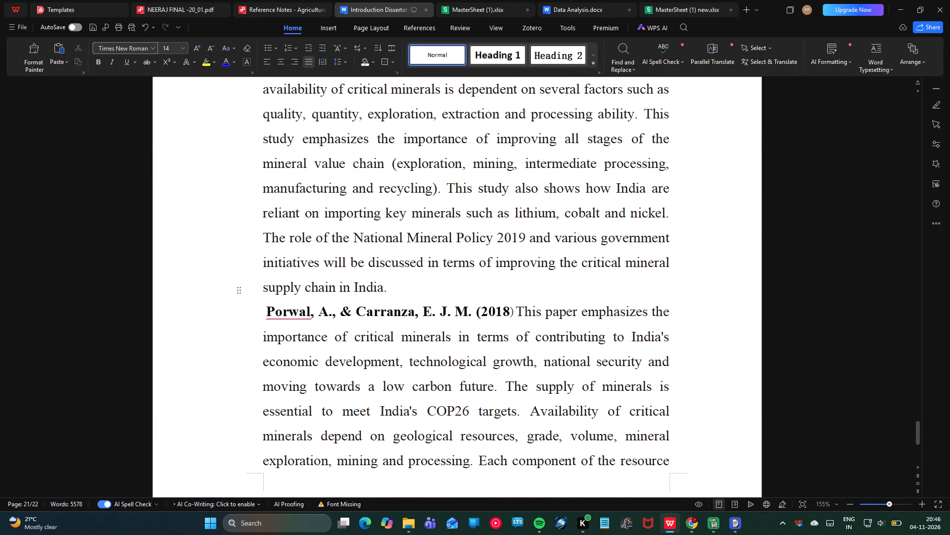
{"action": "left_click", "coordinate": [511, 310]}
{"action": "key", "text": "BackSpace"}
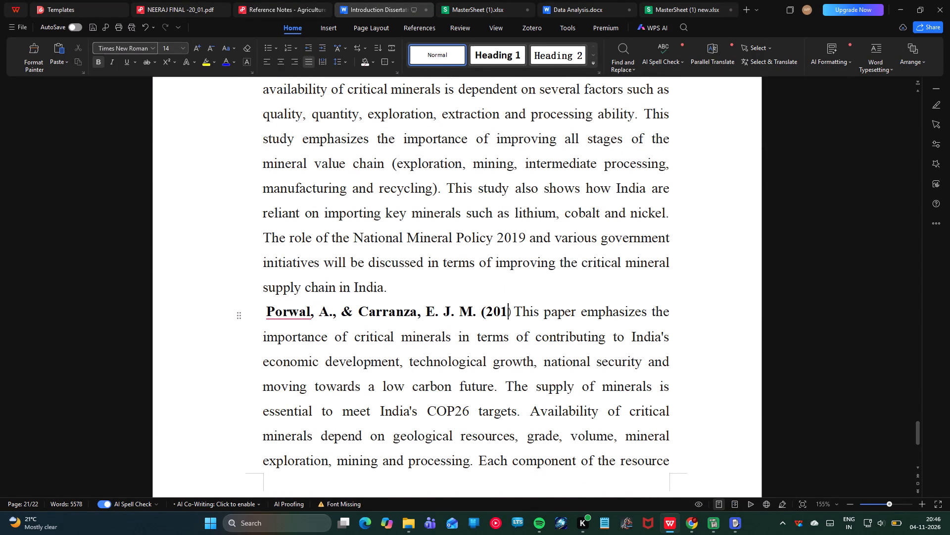
{"action": "key", "text": "9"}
{"action": "left_click", "coordinate": [511, 310]}
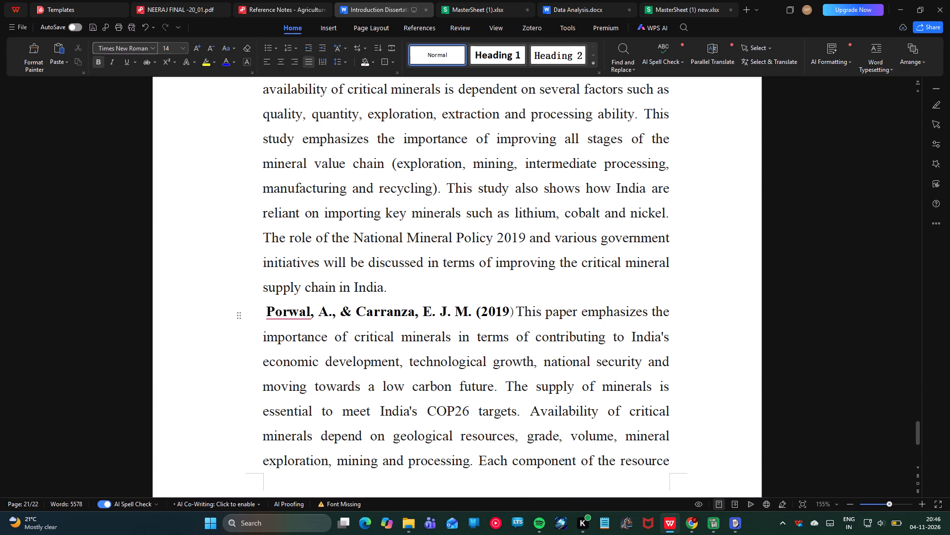
{"action": "left_click", "coordinate": [646, 279]}
Format the "Randive, K. R. (2019)" citation in bold Times New Roman at size 14.
{"action": "scroll", "coordinate": [646, 279], "scroll_direction": "down", "scroll_amount": 3}
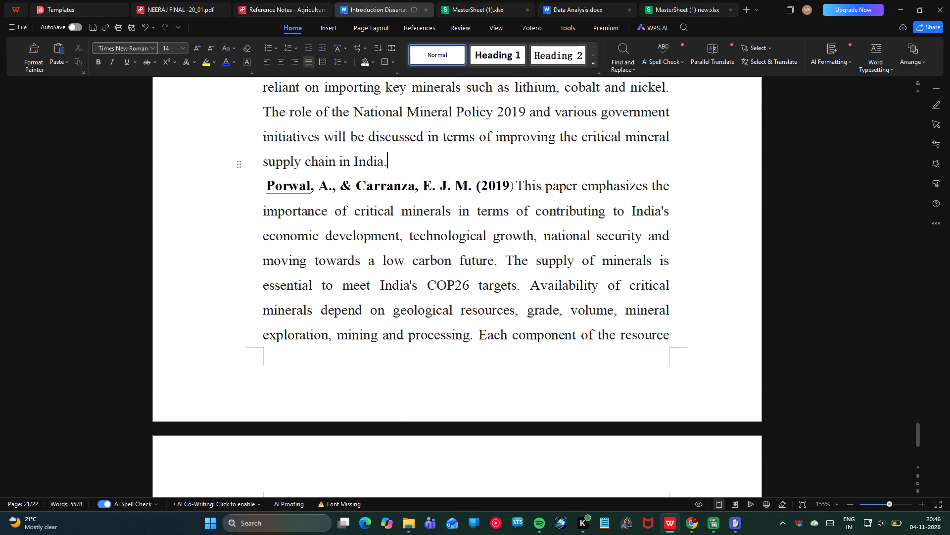
{"action": "scroll", "coordinate": [646, 279], "scroll_direction": "down", "scroll_amount": 6}
{"action": "scroll", "coordinate": [646, 279], "scroll_direction": "up", "scroll_amount": 10}
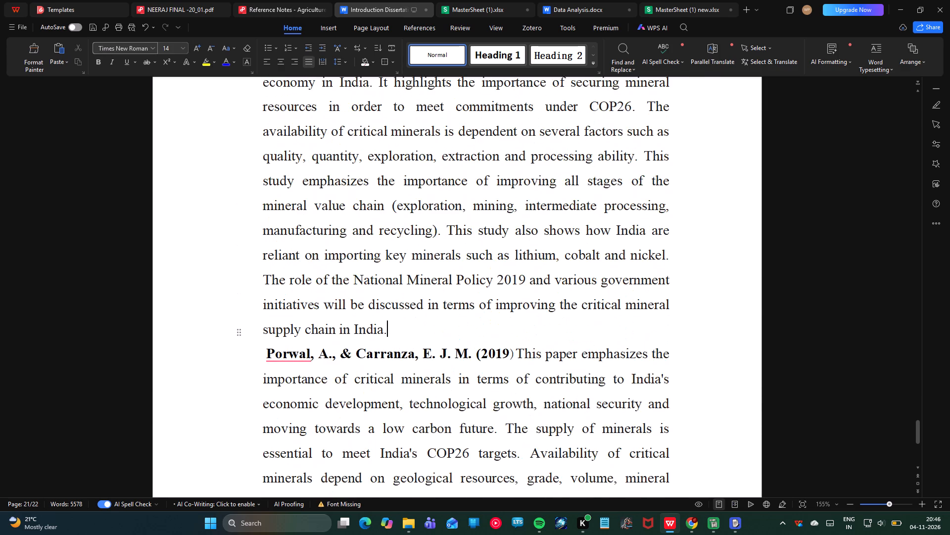
{"action": "scroll", "coordinate": [646, 279], "scroll_direction": "up", "scroll_amount": 7}
{"action": "scroll", "coordinate": [646, 279], "scroll_direction": "down", "scroll_amount": 4}
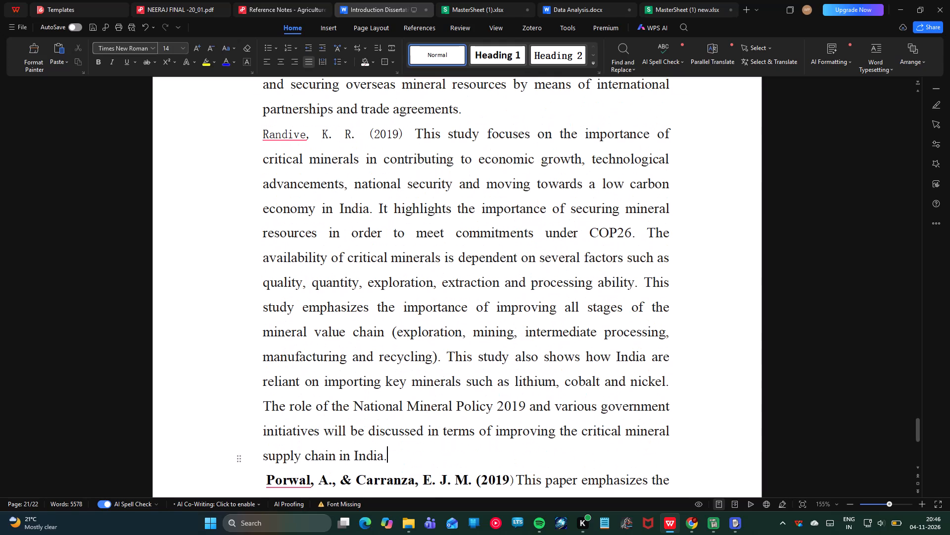
{"action": "left_click", "coordinate": [399, 137]}
{"action": "left_click_drag", "start_coordinate": [404, 134], "coordinate": [251, 130]}
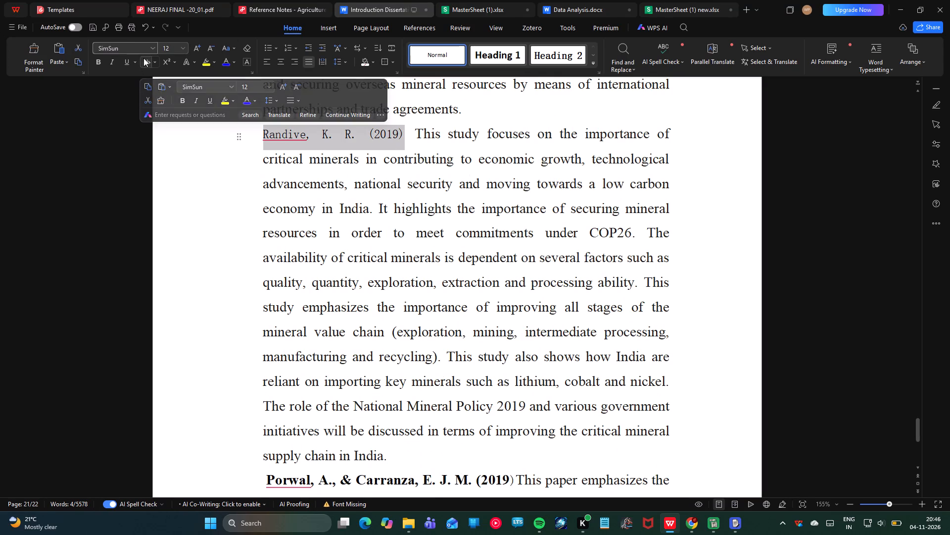
{"action": "left_click", "coordinate": [155, 47]}
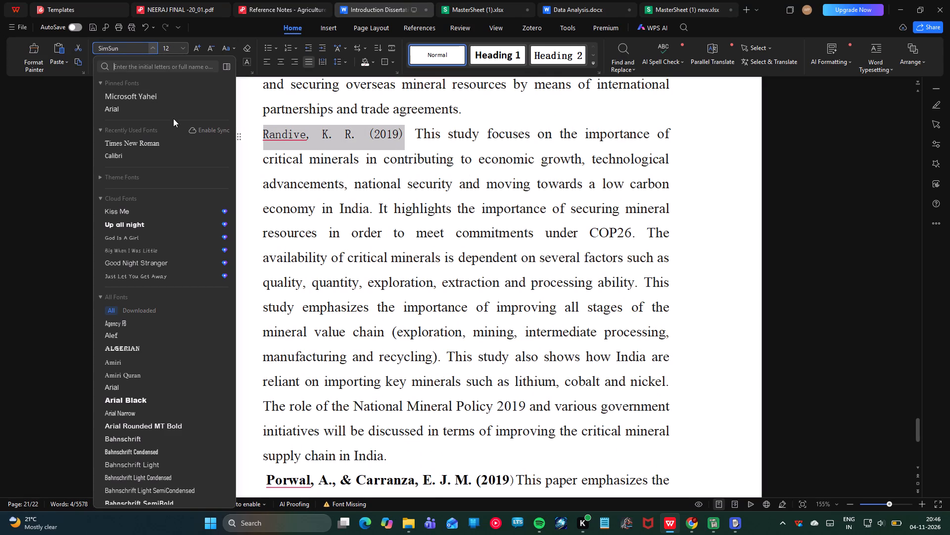
{"action": "scroll", "coordinate": [184, 284], "scroll_direction": "down", "scroll_amount": 1}
{"action": "scroll", "coordinate": [184, 284], "scroll_direction": "up", "scroll_amount": 5}
{"action": "left_click", "coordinate": [156, 141]}
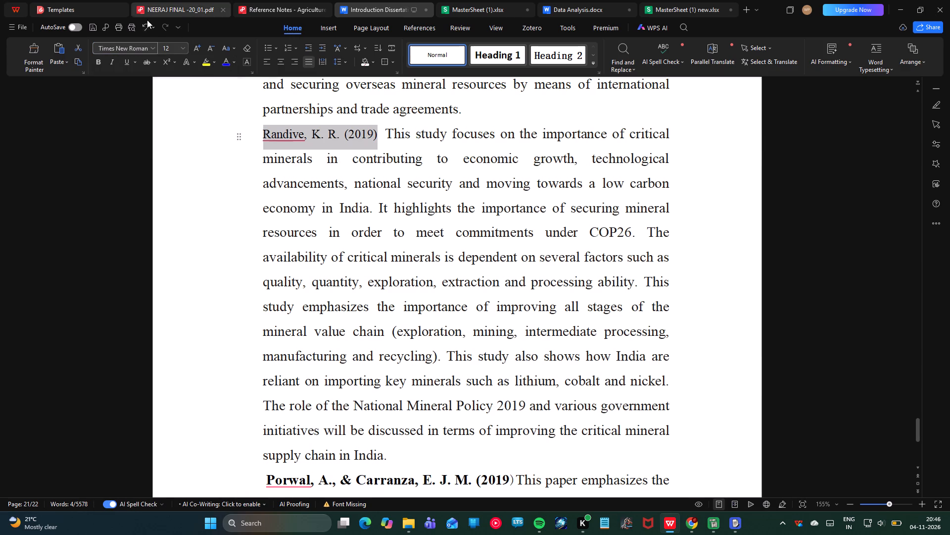
{"action": "left_click", "coordinate": [183, 49]}
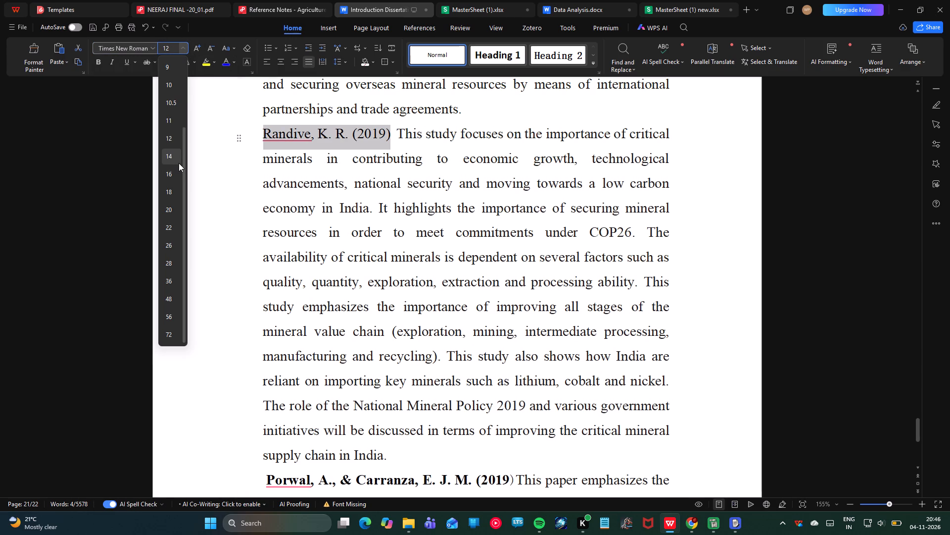
{"action": "left_click", "coordinate": [176, 158]}
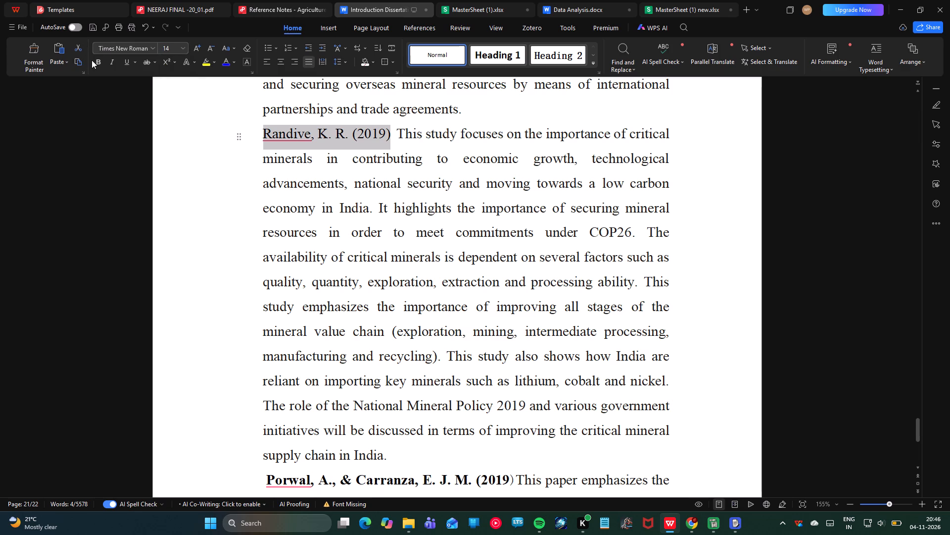
{"action": "left_click", "coordinate": [95, 60]}
{"action": "left_click", "coordinate": [262, 219]}
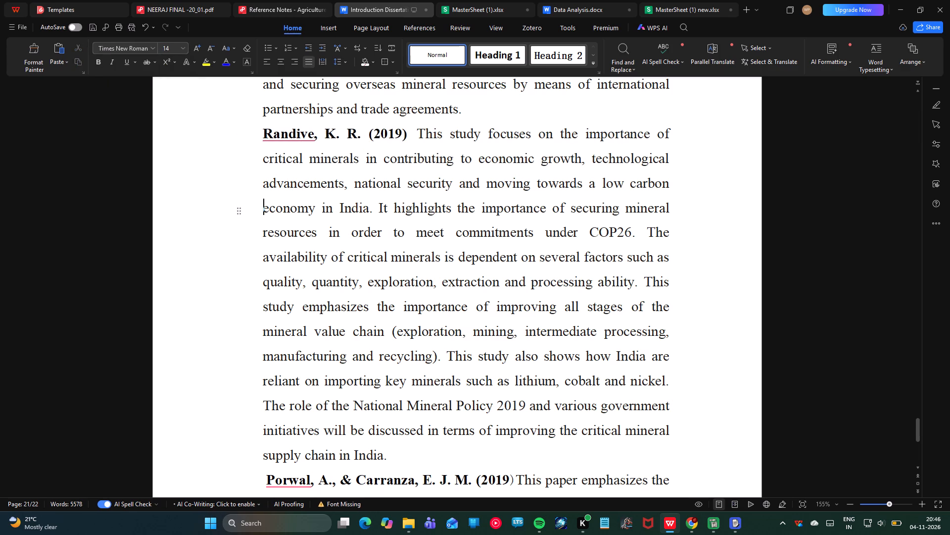
{"action": "scroll", "coordinate": [382, 233], "scroll_direction": "down", "scroll_amount": 19}
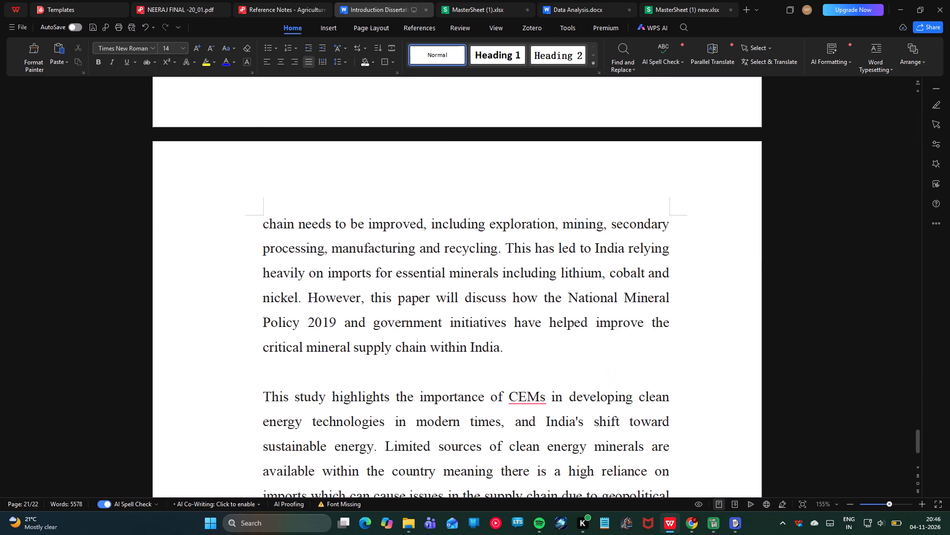
{"action": "scroll", "coordinate": [382, 233], "scroll_direction": "down", "scroll_amount": 6}
{"action": "scroll", "coordinate": [382, 233], "scroll_direction": "up", "scroll_amount": 1}
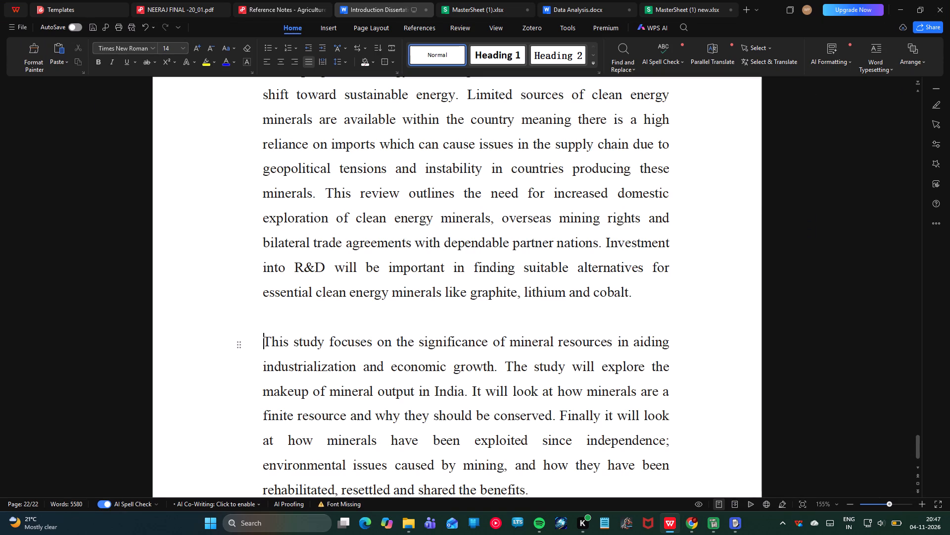
{"action": "key", "text": "ctrl+v"}
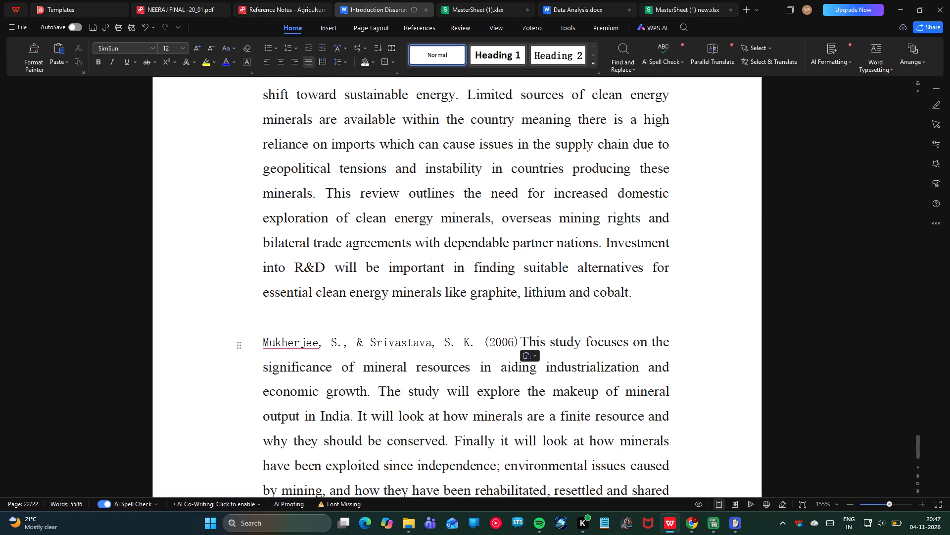
{"action": "key", "text": "minus"}
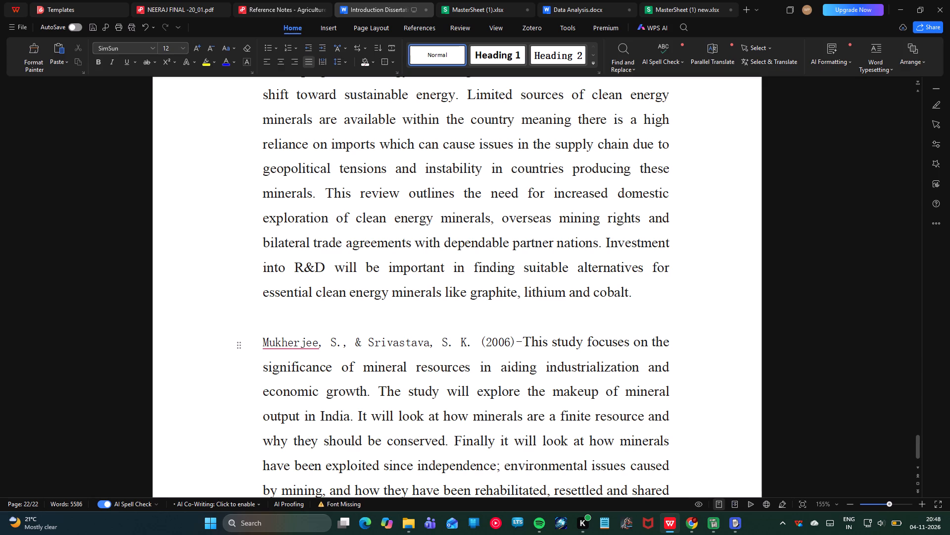
Format the "Mukherjee, S., & Srivastava, S. K. (2006)" citation in bold at size 14.
{"action": "left_click_drag", "start_coordinate": [514, 344], "coordinate": [265, 340]}
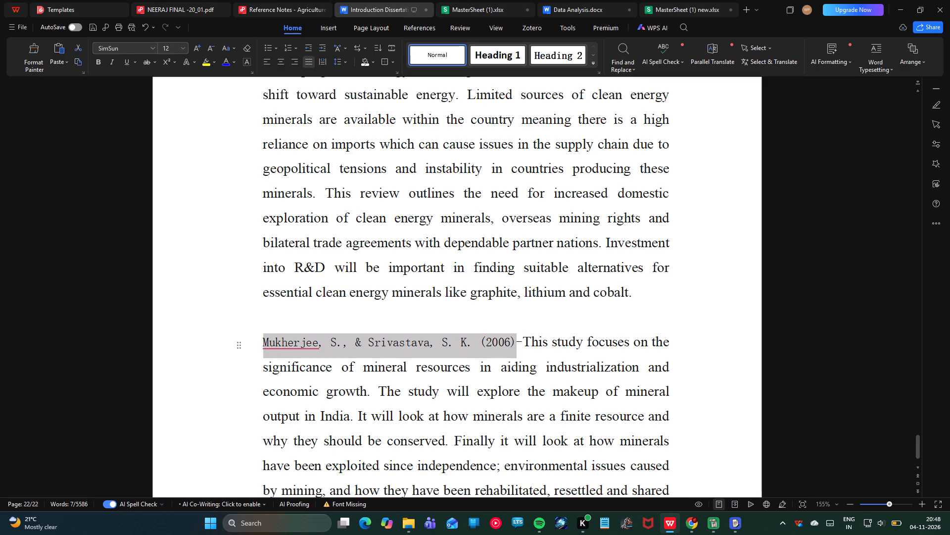
{"action": "left_click_drag", "start_coordinate": [265, 340], "coordinate": [262, 336]}
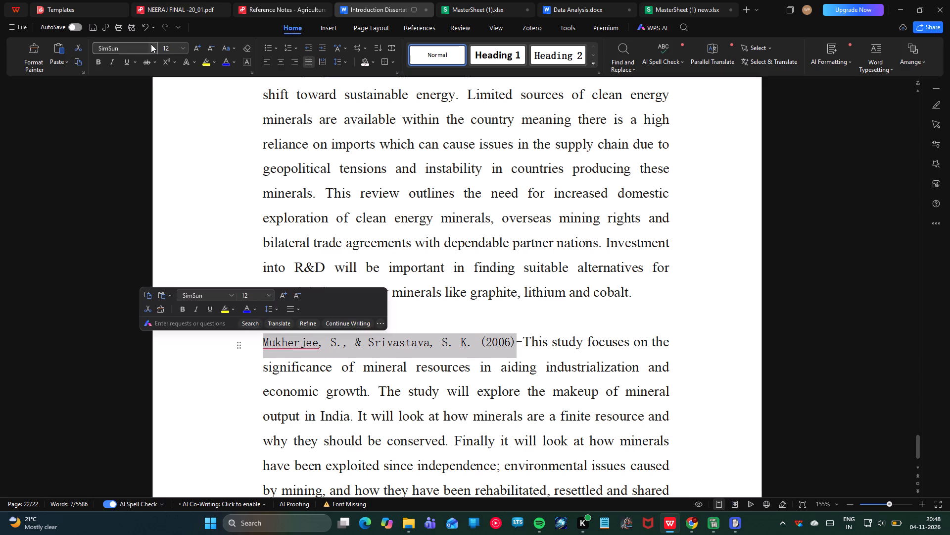
{"action": "left_click", "coordinate": [151, 46]}
{"action": "left_click", "coordinate": [157, 148]}
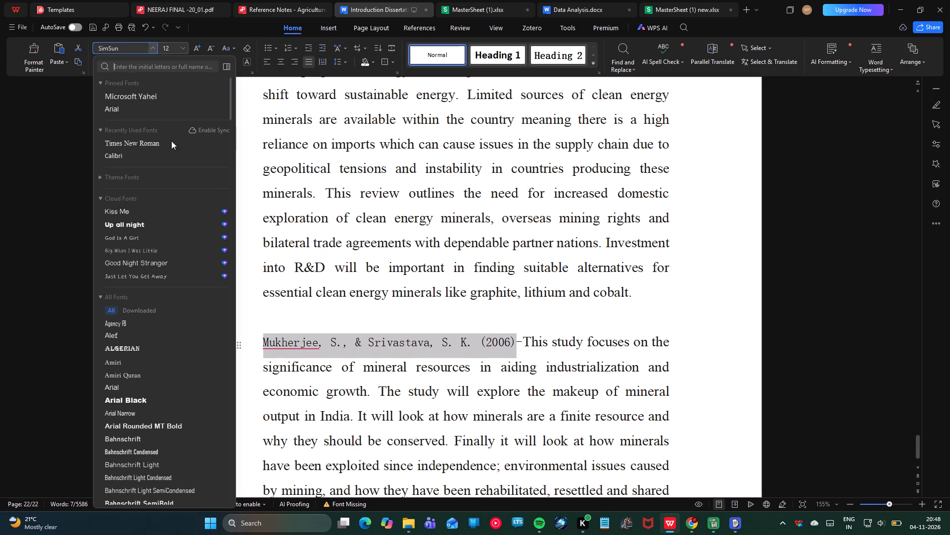
{"action": "left_click", "coordinate": [184, 47]}
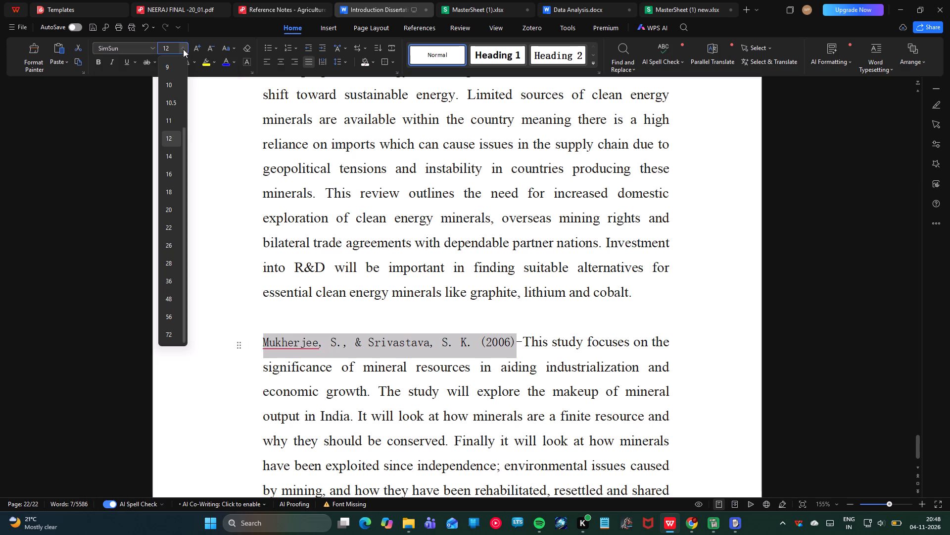
{"action": "left_click", "coordinate": [169, 152]}
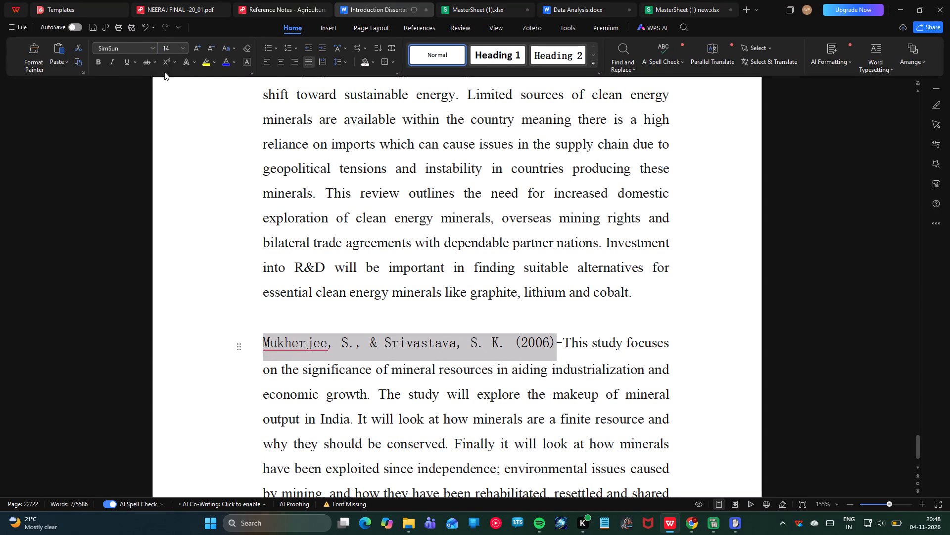
{"action": "left_click", "coordinate": [102, 61]}
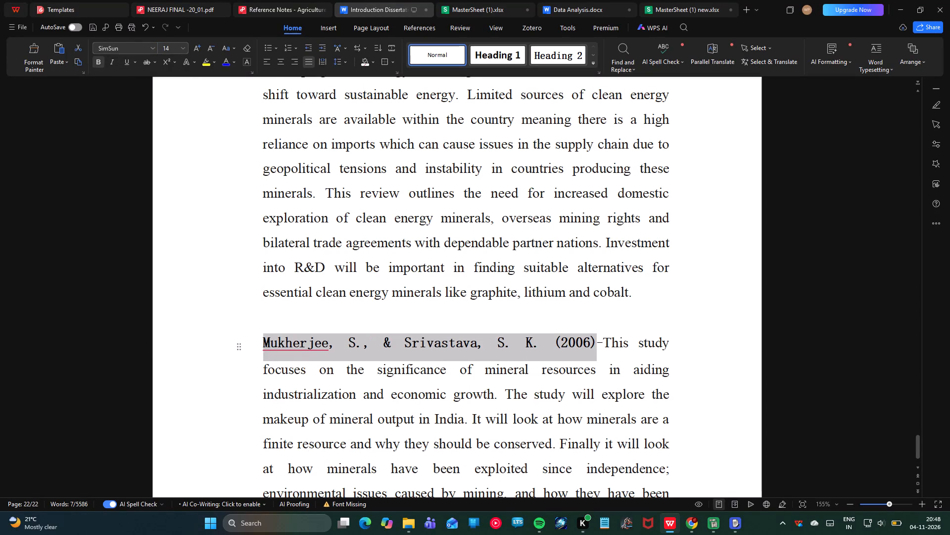
{"action": "left_click", "coordinate": [221, 177]}
{"action": "scroll", "coordinate": [571, 384], "scroll_direction": "up", "scroll_amount": 2}
{"action": "scroll", "coordinate": [571, 384], "scroll_direction": "down", "scroll_amount": 2}
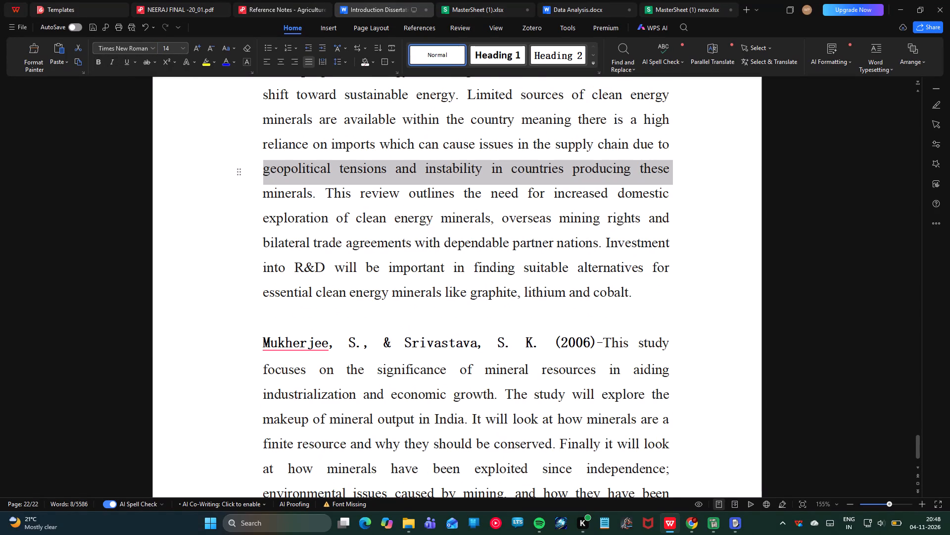
Remove the spaces before "(2006)" and before the ampersand in the Mukherjee and Srivastava citation.
{"action": "left_click", "coordinate": [552, 341]}
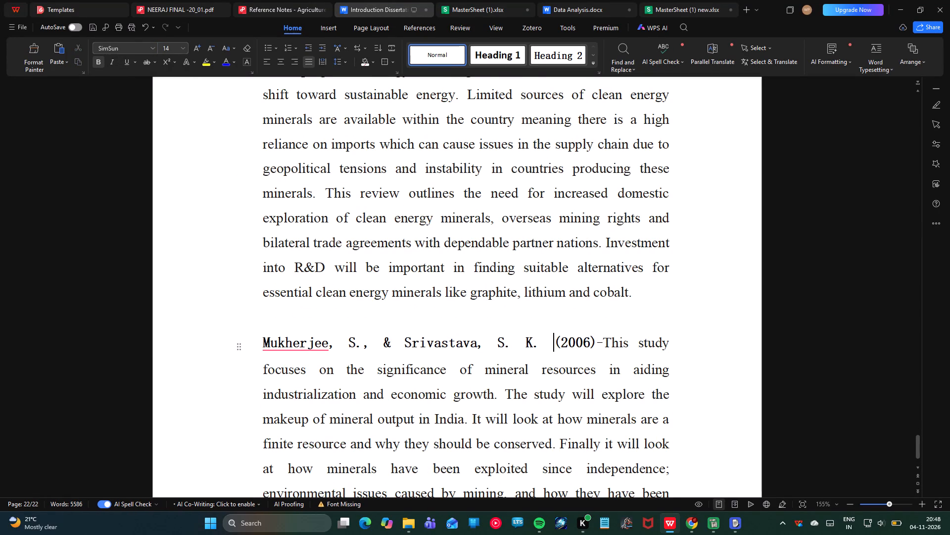
{"action": "key", "text": "BackSpace"}
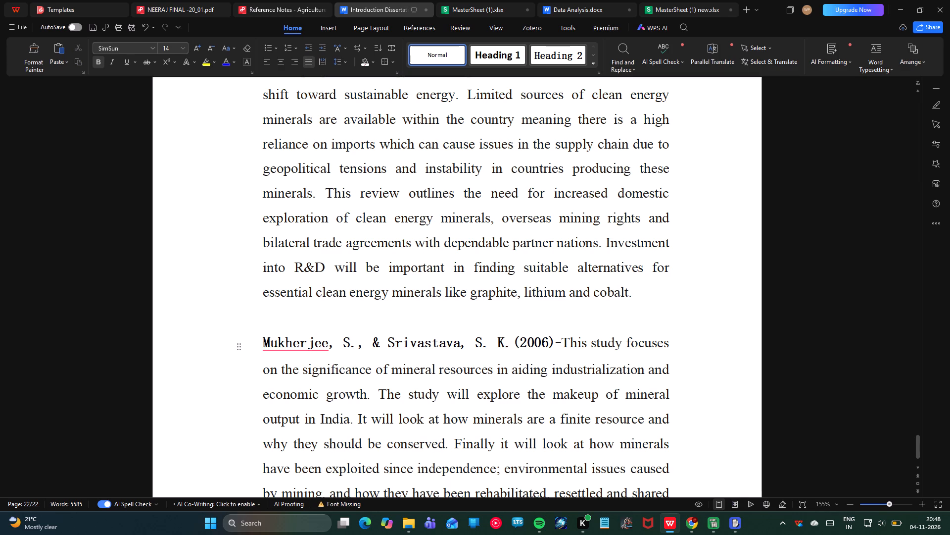
{"action": "left_click", "coordinate": [371, 344]}
{"action": "key", "text": "BackSpace"}
{"action": "left_click", "coordinate": [349, 313]}
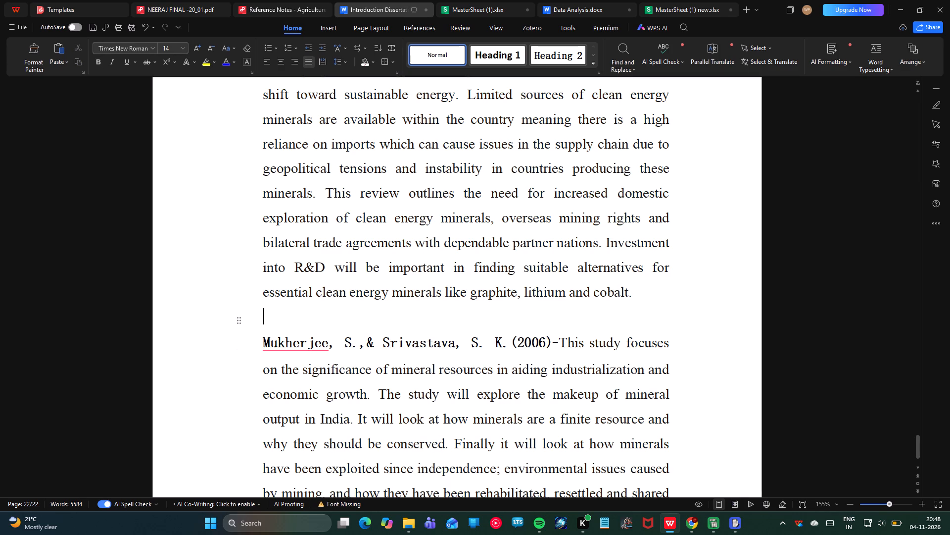
Set the font of the Mukherjee and Srivastava citation to Times New Roman.
{"action": "left_click_drag", "start_coordinate": [261, 337], "coordinate": [554, 354]}
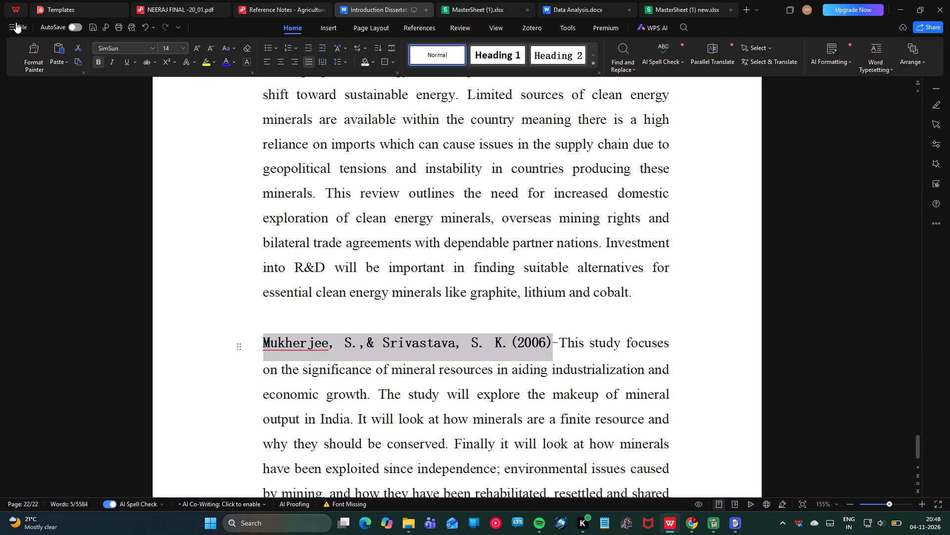
{"action": "left_click", "coordinate": [151, 45]}
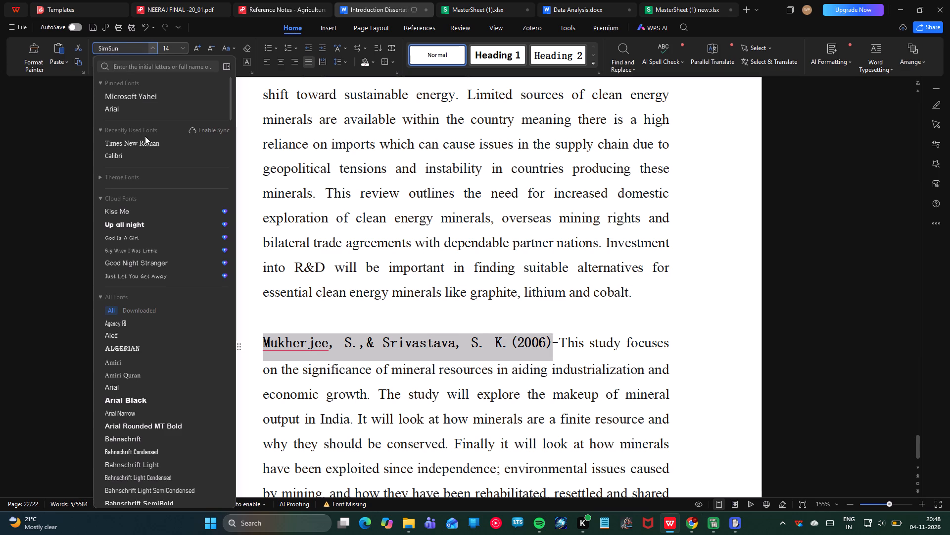
{"action": "left_click", "coordinate": [144, 141]}
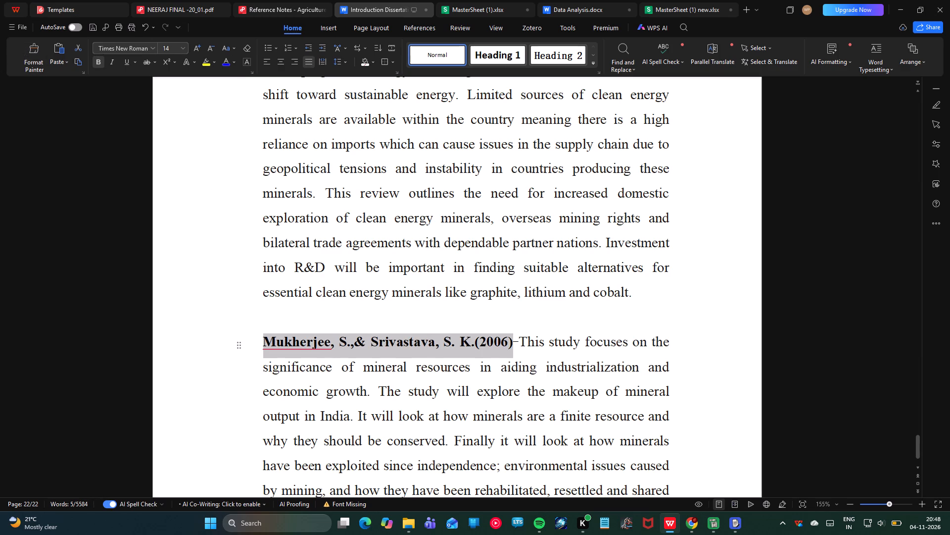
{"action": "left_click", "coordinate": [206, 260]}
Add a hyphen and a space after "Sen, P. (2015)", before the paragraph text beginning "This study highlights".
{"action": "scroll", "coordinate": [386, 315], "scroll_direction": "up", "scroll_amount": 1}
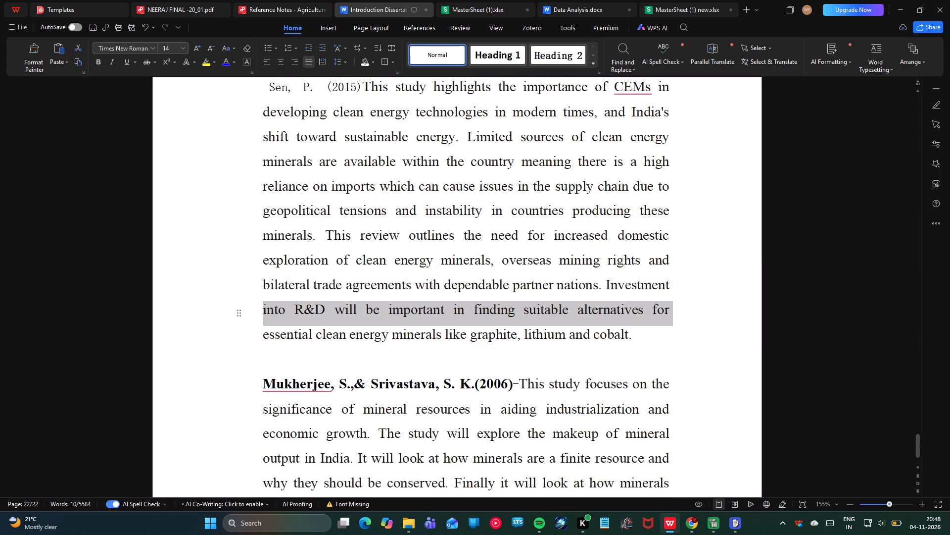
{"action": "scroll", "coordinate": [386, 315], "scroll_direction": "up", "scroll_amount": 2}
{"action": "scroll", "coordinate": [386, 315], "scroll_direction": "down", "scroll_amount": 2}
{"action": "scroll", "coordinate": [386, 315], "scroll_direction": "up", "scroll_amount": 4}
{"action": "left_click", "coordinate": [361, 253]}
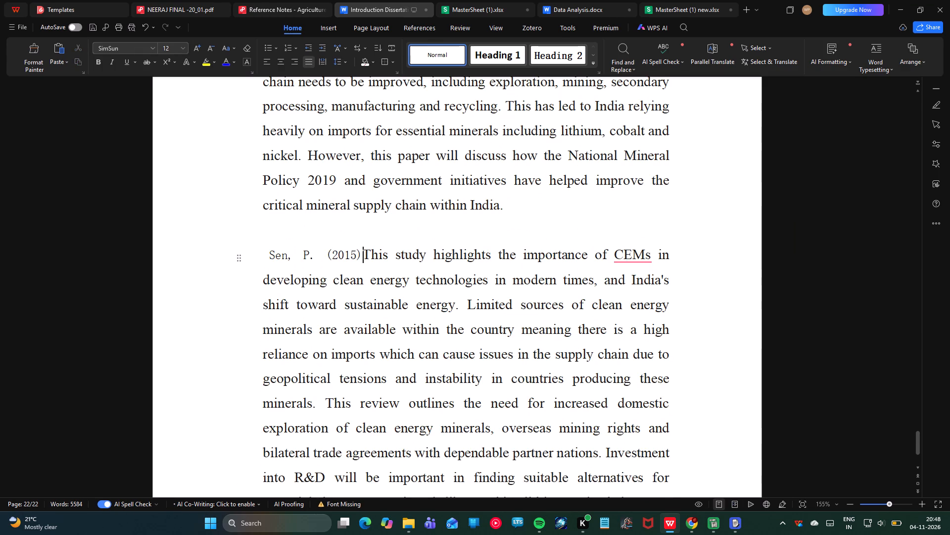
{"action": "key", "text": "minus"}
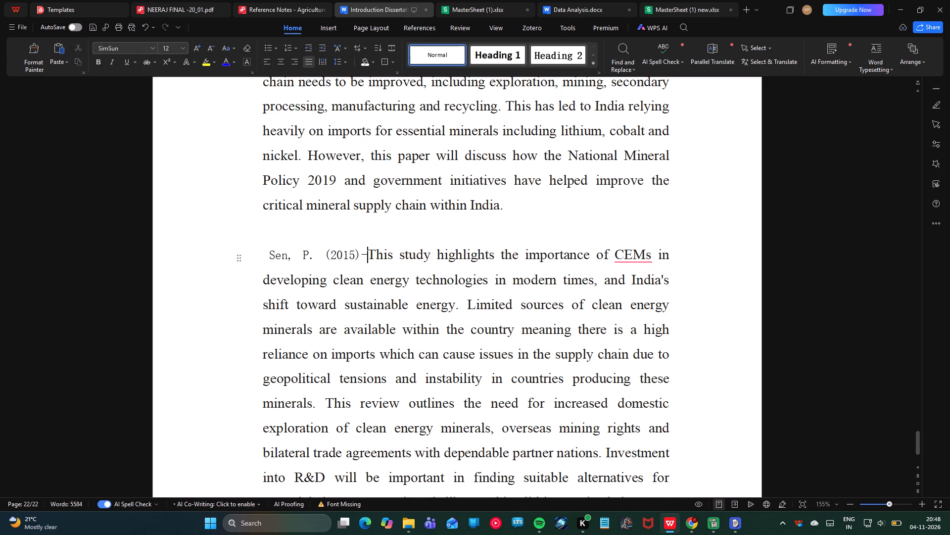
{"action": "key", "text": "space"}
{"action": "key", "text": "Right"}
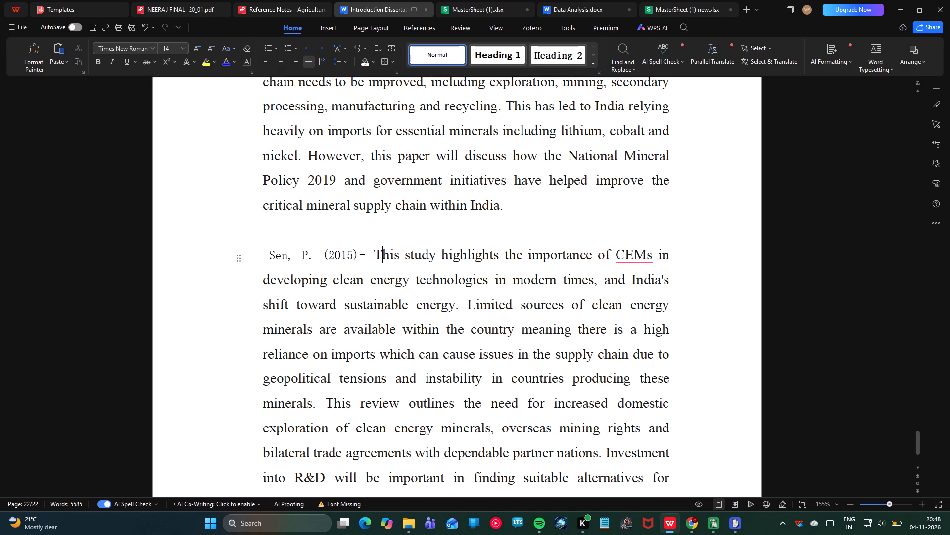
Format the "Sen, P. (2015)-" citation in bold Times New Roman.
{"action": "left_click_drag", "start_coordinate": [367, 255], "coordinate": [239, 254]}
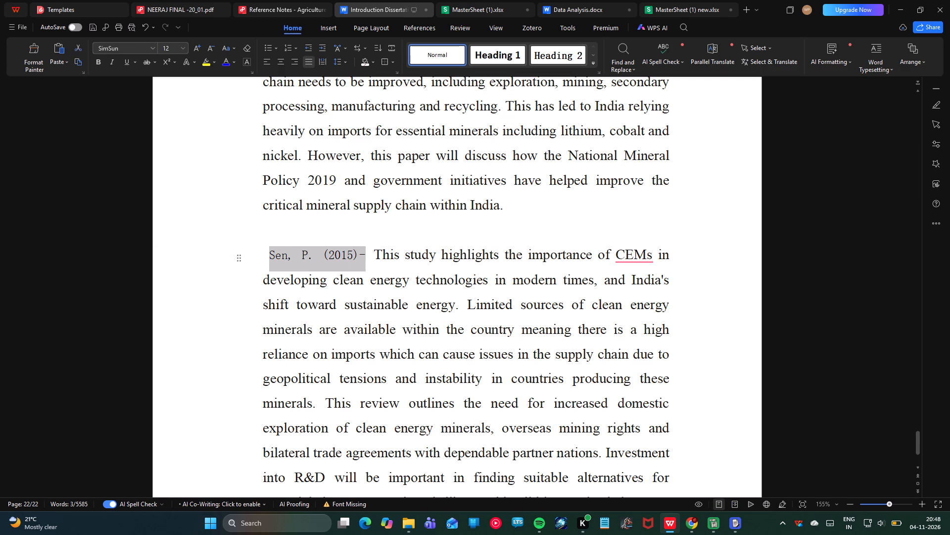
{"action": "left_click", "coordinate": [151, 47]}
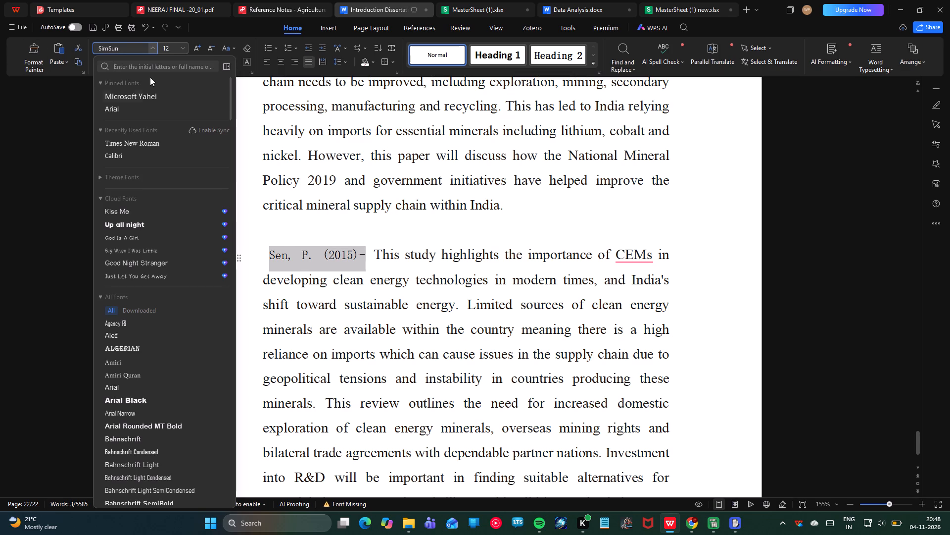
{"action": "left_click", "coordinate": [167, 147]}
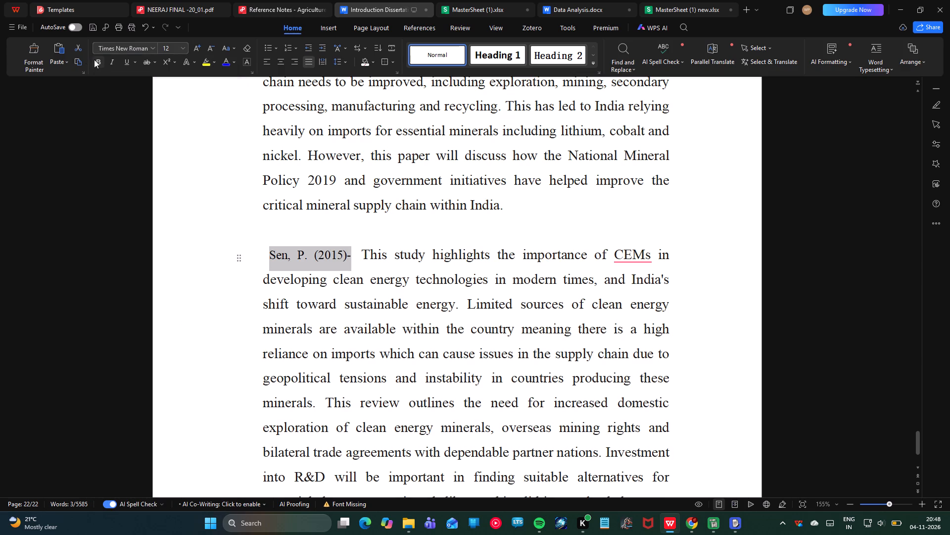
{"action": "left_click", "coordinate": [95, 59]}
{"action": "left_click", "coordinate": [443, 225]}
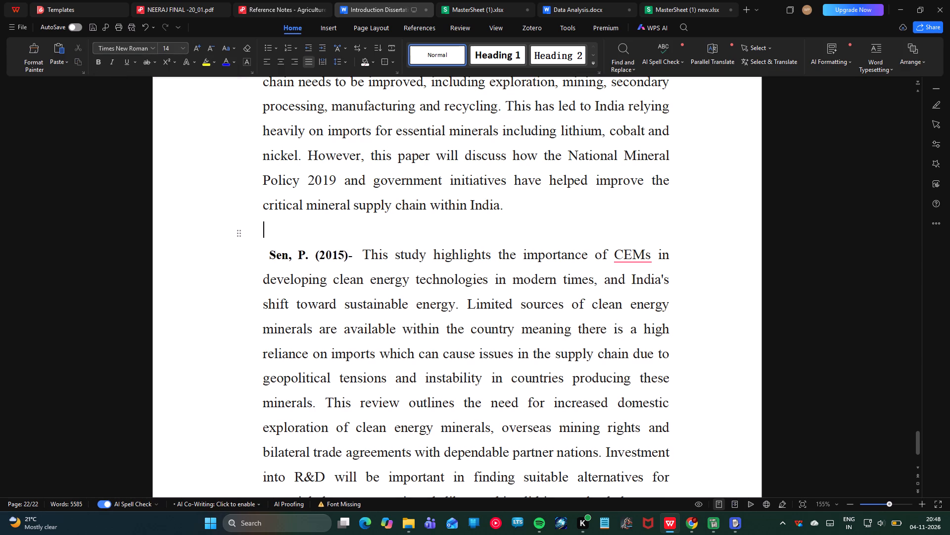
Check the author-year citations before the literature review paragraphs, from the Sen paragraph back to the one on strategic mineral imports.
{"action": "scroll", "coordinate": [554, 255], "scroll_direction": "up", "scroll_amount": 8}
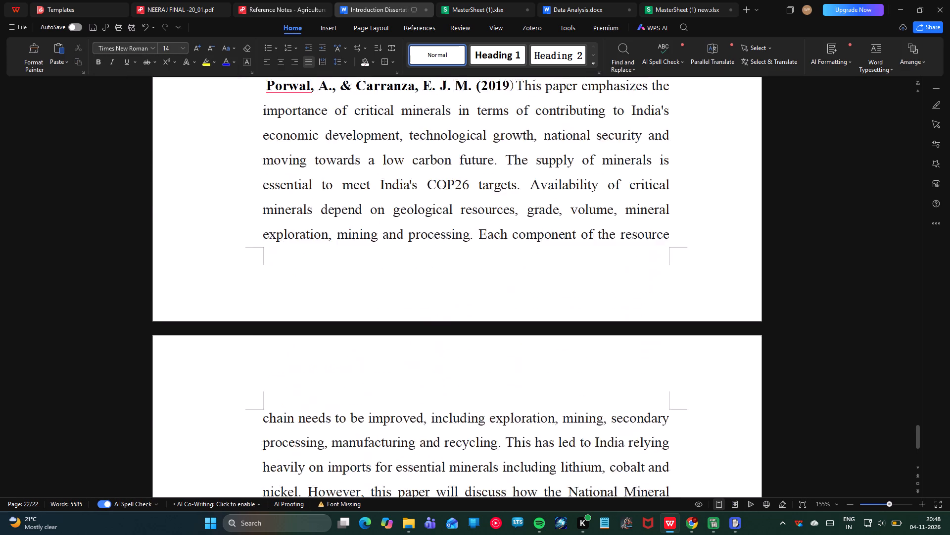
{"action": "scroll", "coordinate": [554, 255], "scroll_direction": "up", "scroll_amount": 16}
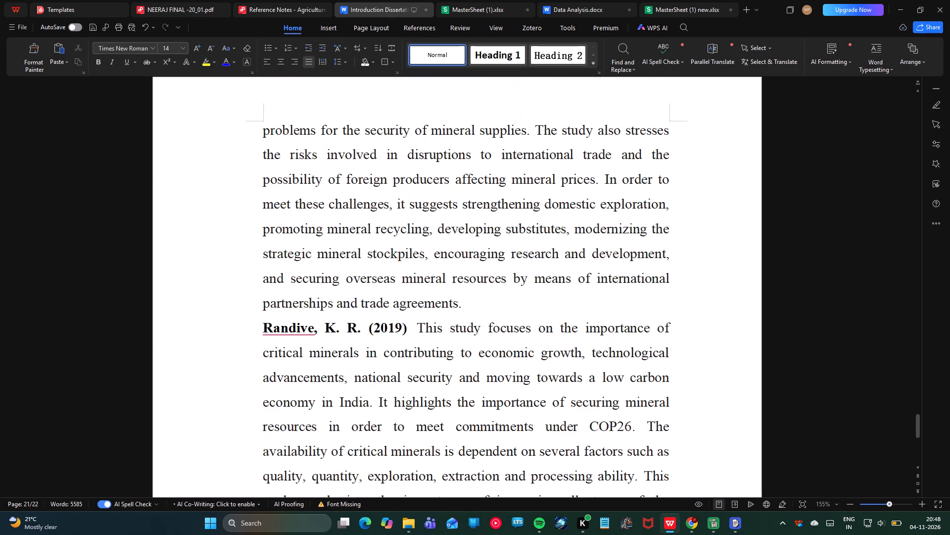
{"action": "scroll", "coordinate": [554, 255], "scroll_direction": "up", "scroll_amount": 5}
{"action": "scroll", "coordinate": [554, 255], "scroll_direction": "down", "scroll_amount": 12}
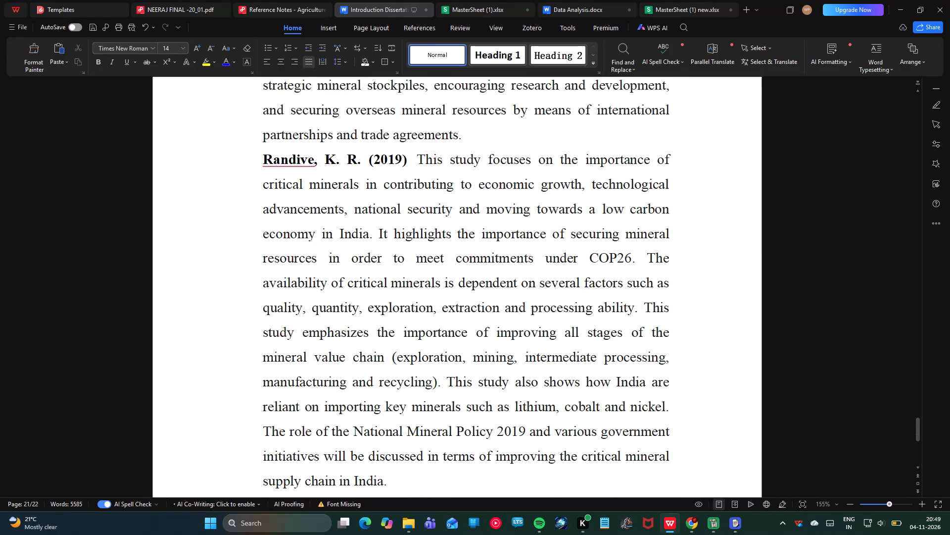
{"action": "left_click", "coordinate": [285, 158]}
{"action": "scroll", "coordinate": [410, 203], "scroll_direction": "down", "scroll_amount": 11}
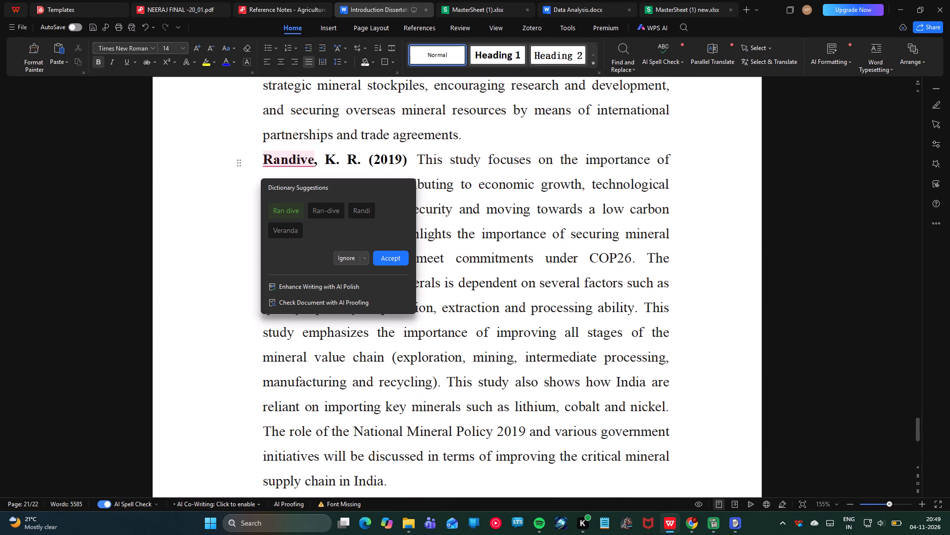
{"action": "left_click", "coordinate": [602, 192]}
{"action": "scroll", "coordinate": [540, 215], "scroll_direction": "down", "scroll_amount": 9}
{"action": "left_click", "coordinate": [370, 143]}
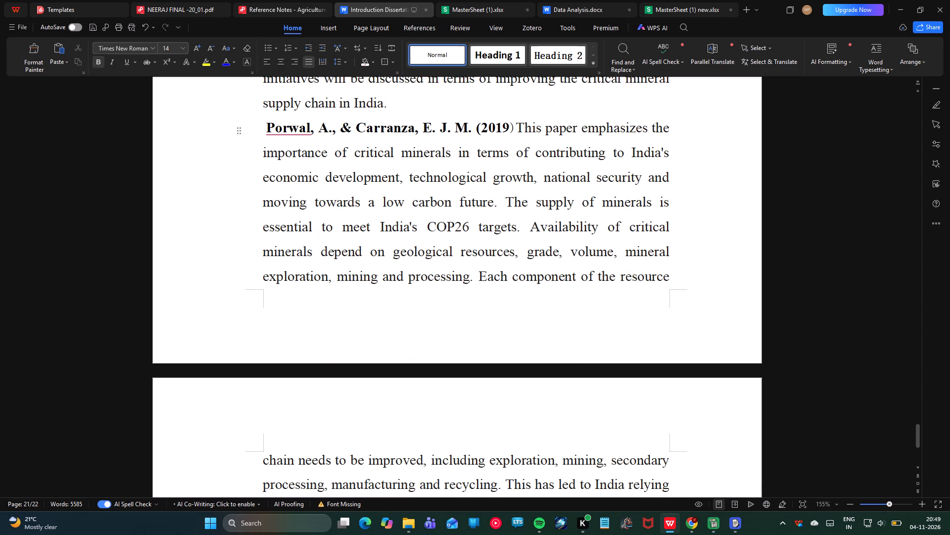
{"action": "scroll", "coordinate": [393, 141], "scroll_direction": "up", "scroll_amount": 20}
{"action": "scroll", "coordinate": [393, 141], "scroll_direction": "up", "scroll_amount": 3}
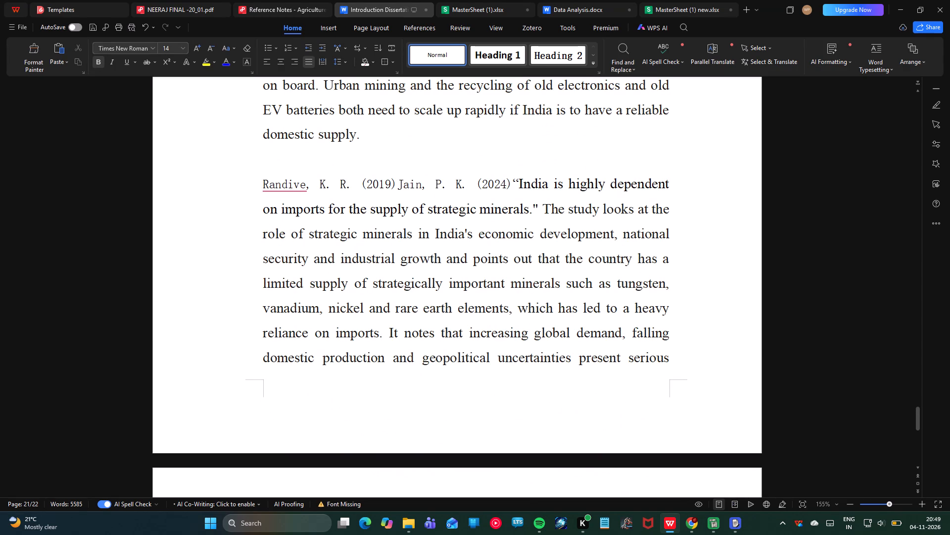
{"action": "scroll", "coordinate": [506, 196], "scroll_direction": "down", "scroll_amount": 8}
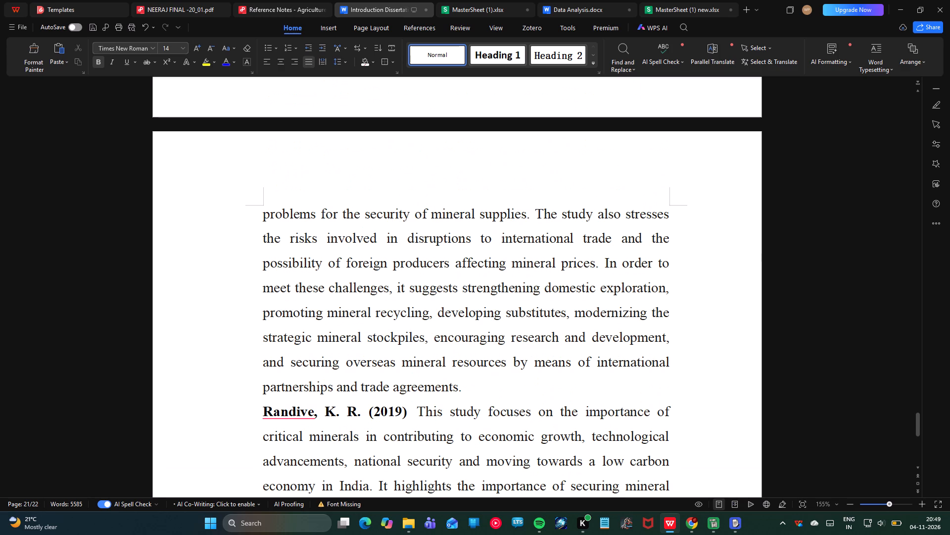
{"action": "scroll", "coordinate": [506, 196], "scroll_direction": "up", "scroll_amount": 11}
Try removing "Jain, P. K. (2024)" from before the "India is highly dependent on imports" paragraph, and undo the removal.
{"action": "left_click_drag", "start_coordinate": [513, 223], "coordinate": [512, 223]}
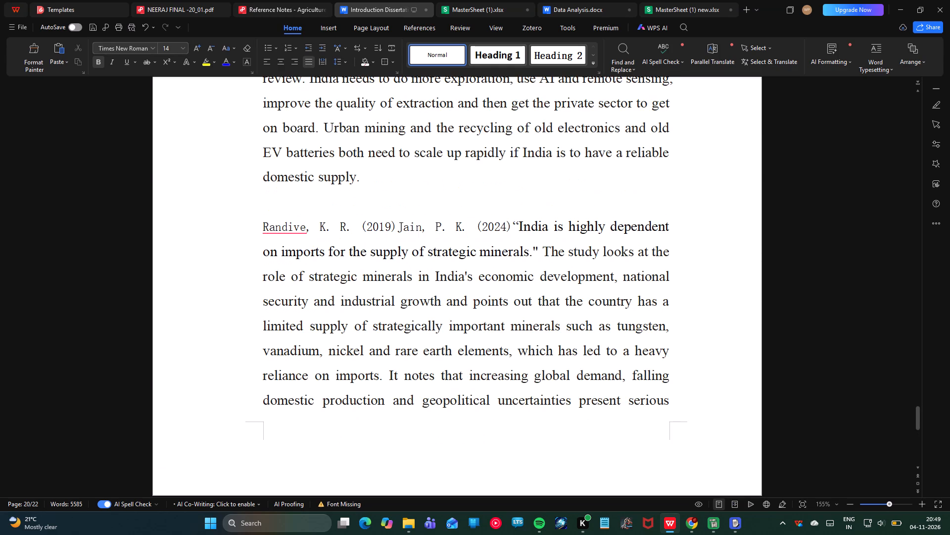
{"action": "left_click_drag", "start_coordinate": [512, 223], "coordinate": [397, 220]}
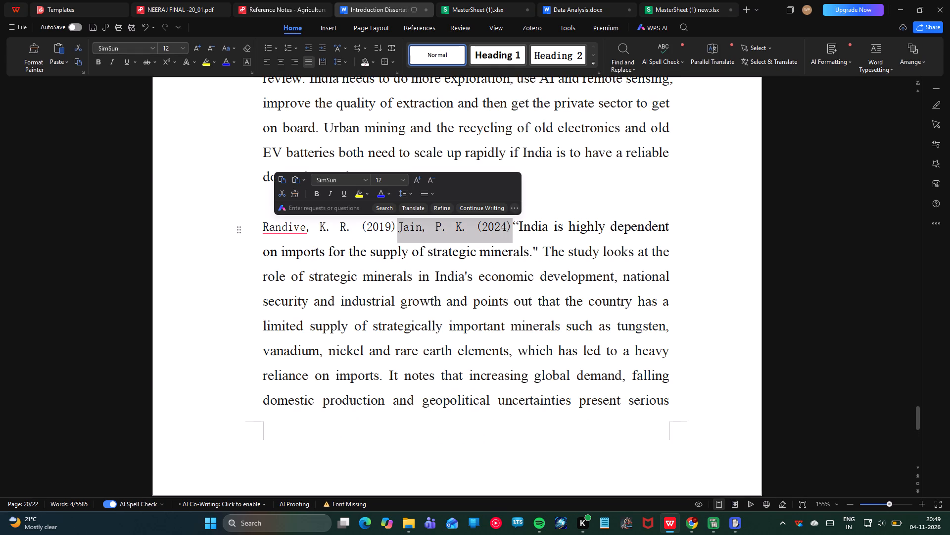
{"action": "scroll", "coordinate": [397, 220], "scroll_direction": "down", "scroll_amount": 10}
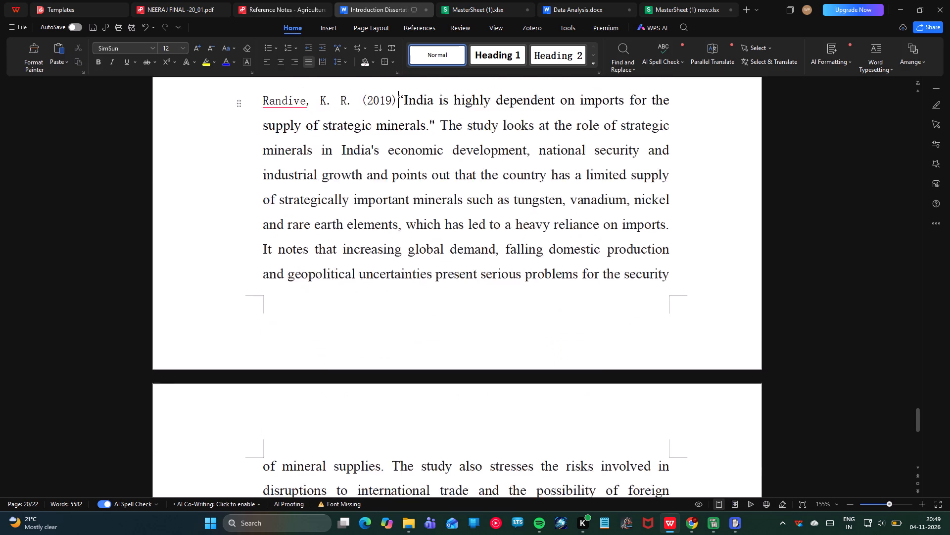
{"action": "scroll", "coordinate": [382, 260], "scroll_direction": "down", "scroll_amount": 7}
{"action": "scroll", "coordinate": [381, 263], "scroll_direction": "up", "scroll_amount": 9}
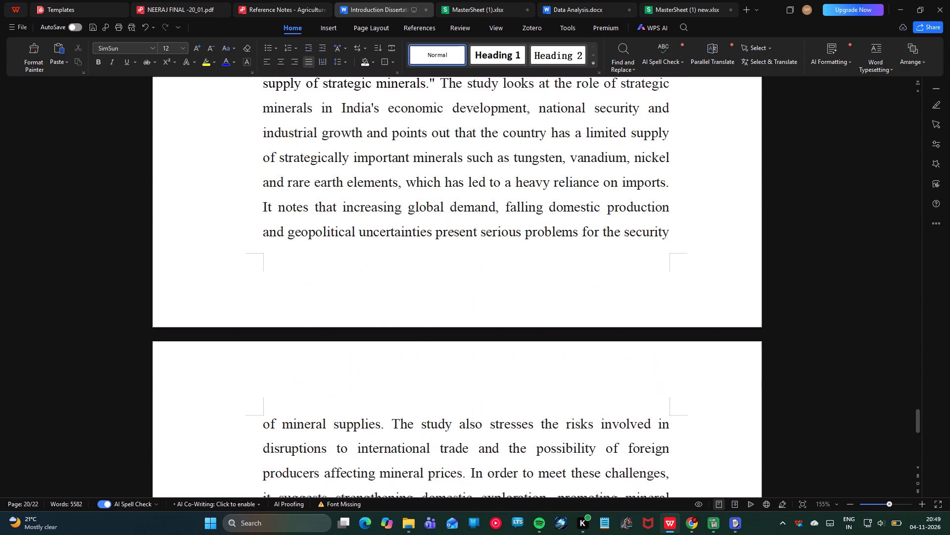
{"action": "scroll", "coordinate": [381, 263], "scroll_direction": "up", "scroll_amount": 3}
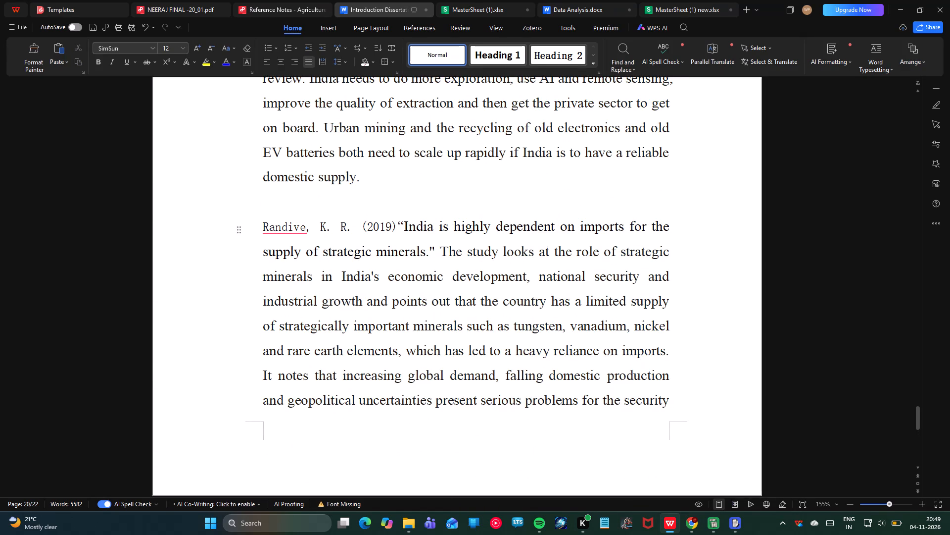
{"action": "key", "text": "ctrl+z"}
Delete "Randive, K. R. (2019)" from before the Jain citation, together with the blank line above it.
{"action": "left_click", "coordinate": [406, 219]}
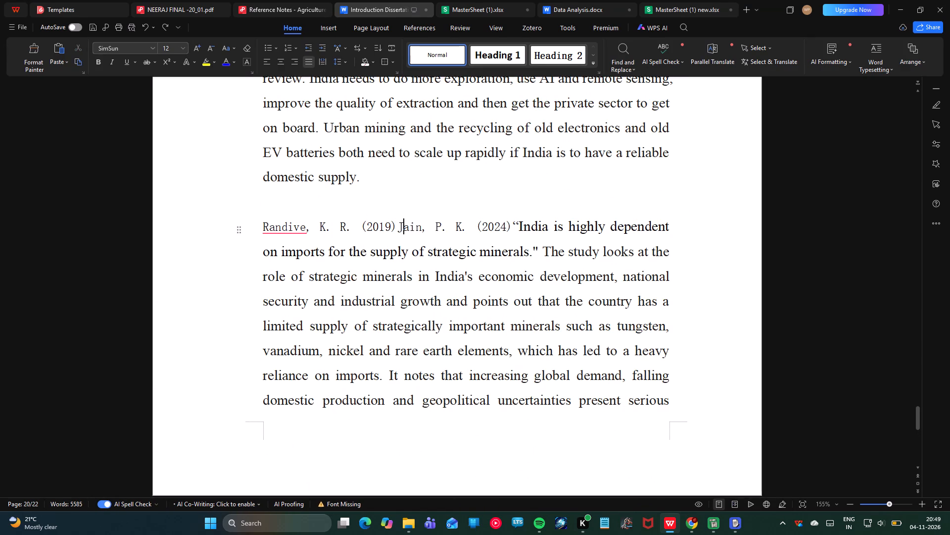
{"action": "left_click_drag", "start_coordinate": [393, 226], "coordinate": [269, 210]}
{"action": "left_click", "coordinate": [379, 232]}
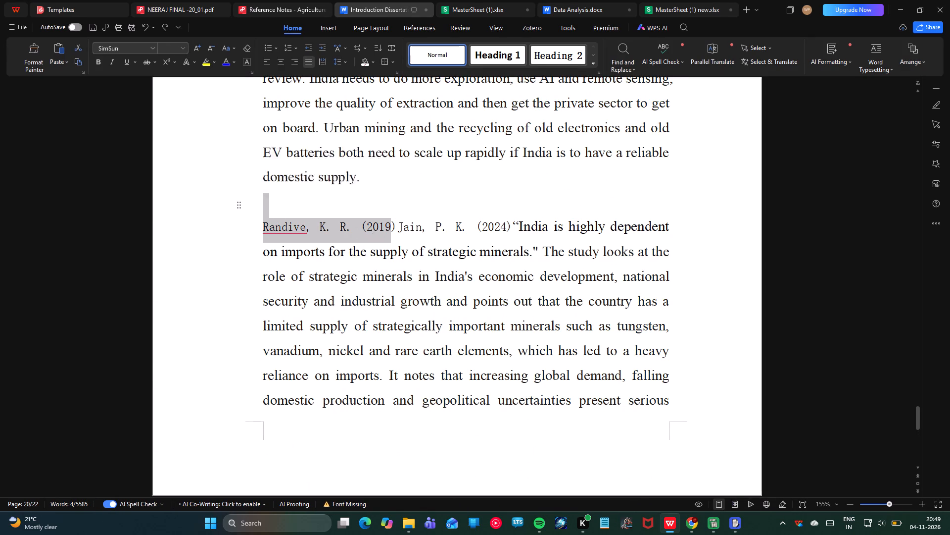
{"action": "left_click_drag", "start_coordinate": [396, 227], "coordinate": [246, 201]}
{"action": "key", "text": "Delete"}
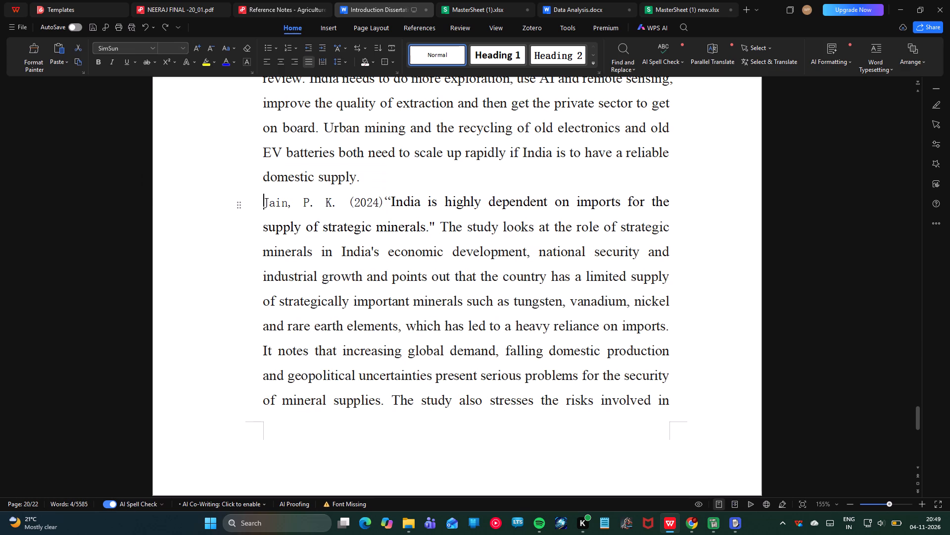
Add a hyphen after "Jain, P. K. (2024)" and format the citation in bold Times New Roman.
{"action": "left_click", "coordinate": [383, 202]}
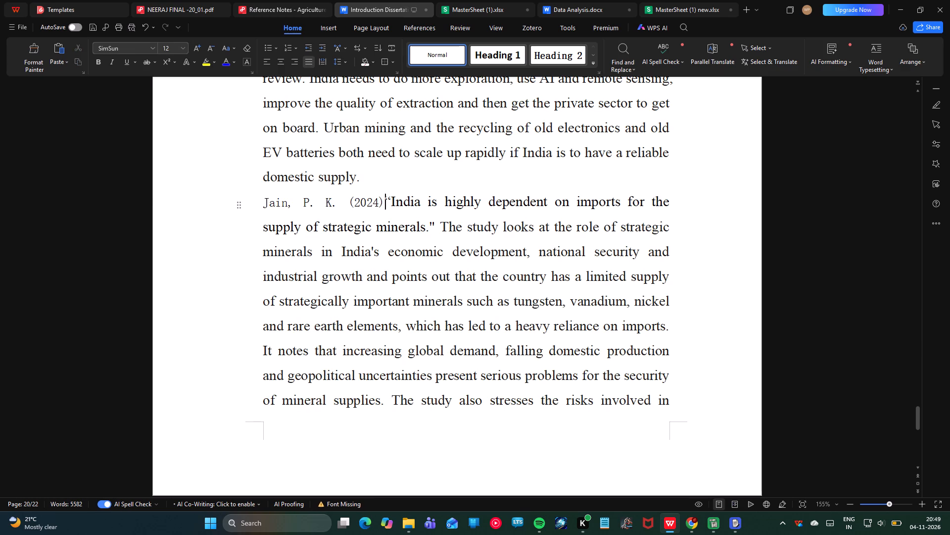
{"action": "key", "text": "minus"}
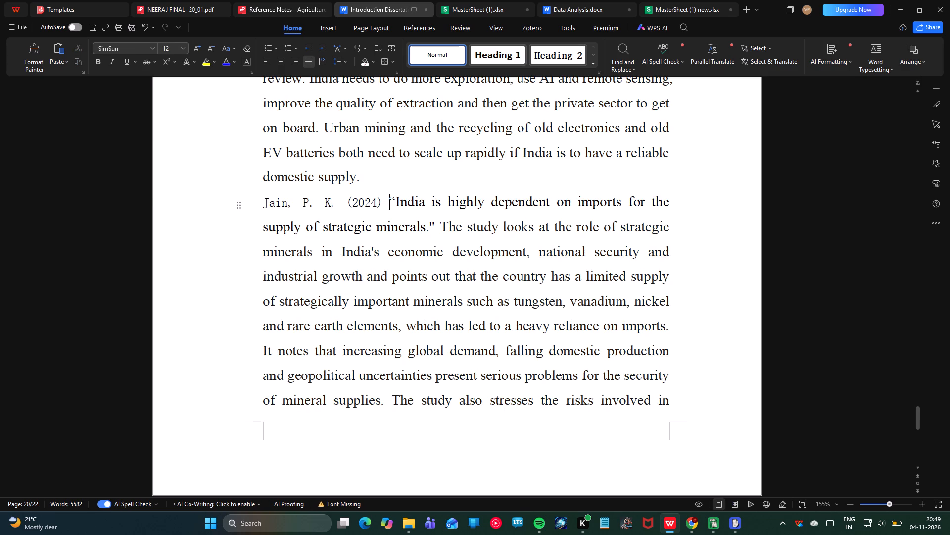
{"action": "left_click_drag", "start_coordinate": [389, 202], "coordinate": [351, 197]}
{"action": "left_click_drag", "start_coordinate": [351, 197], "coordinate": [257, 201]}
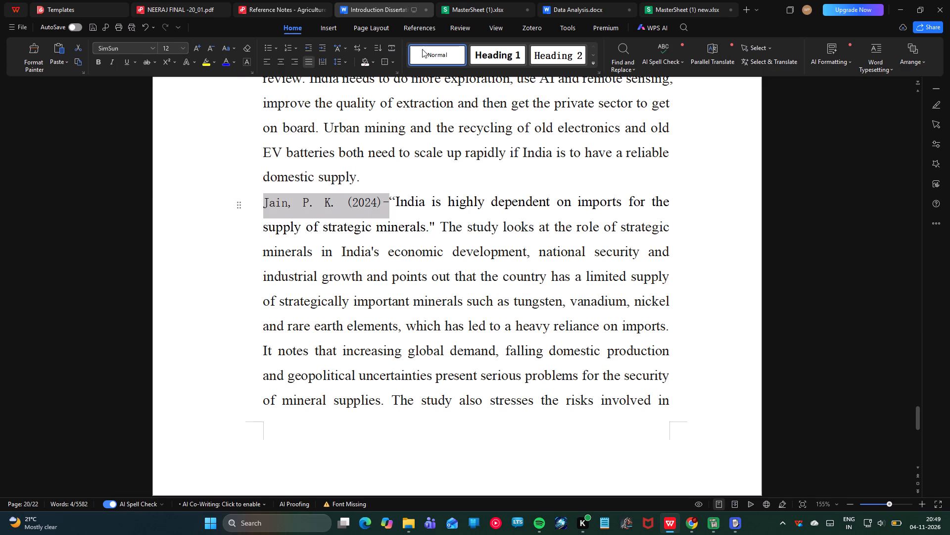
{"action": "left_click", "coordinate": [99, 60]}
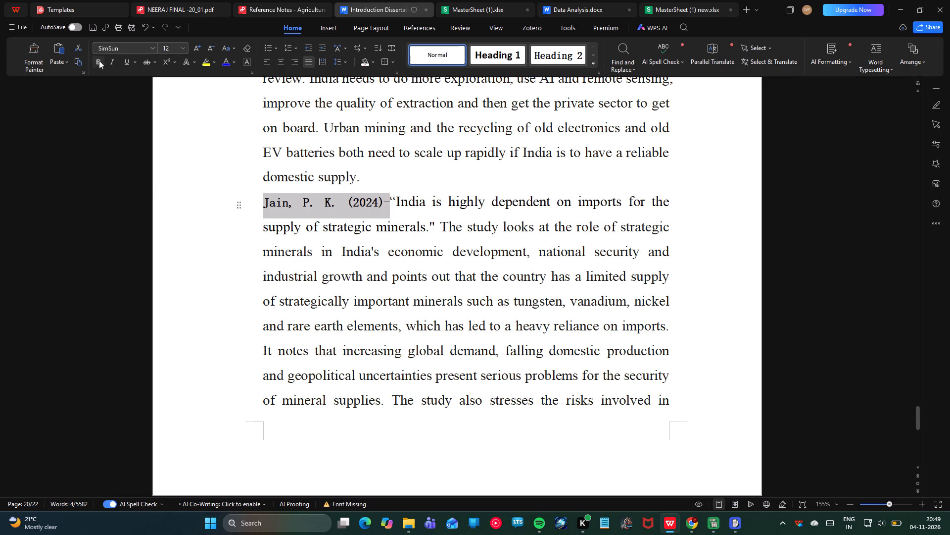
{"action": "left_click", "coordinate": [152, 49]}
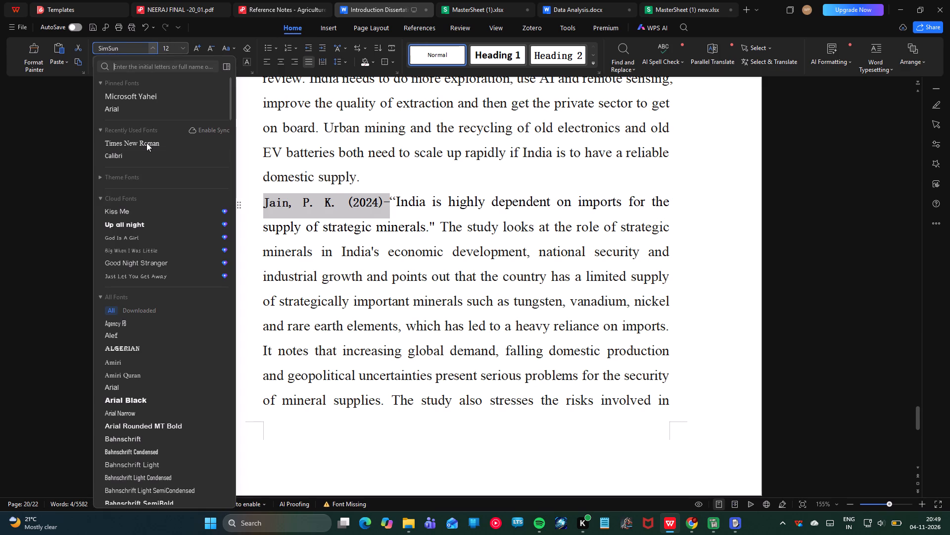
{"action": "left_click", "coordinate": [146, 143]}
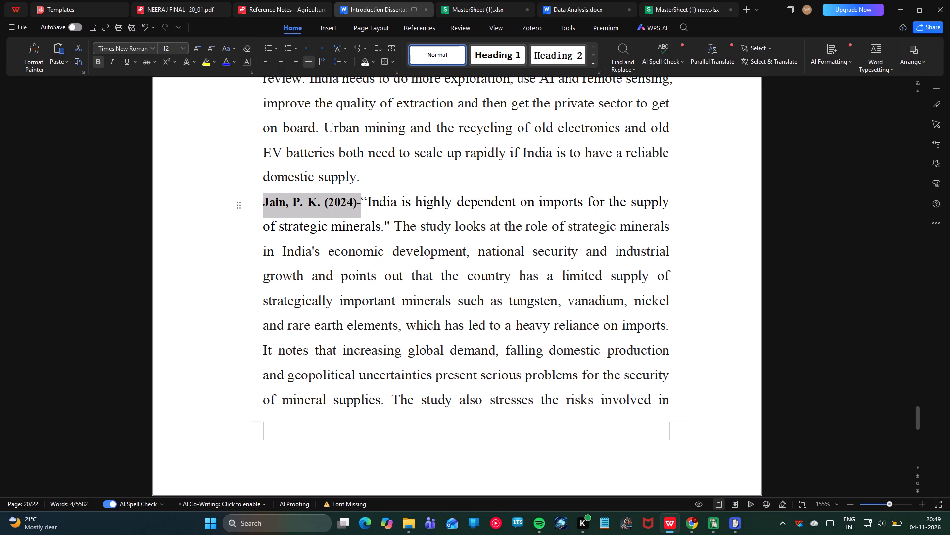
{"action": "left_click", "coordinate": [445, 173]}
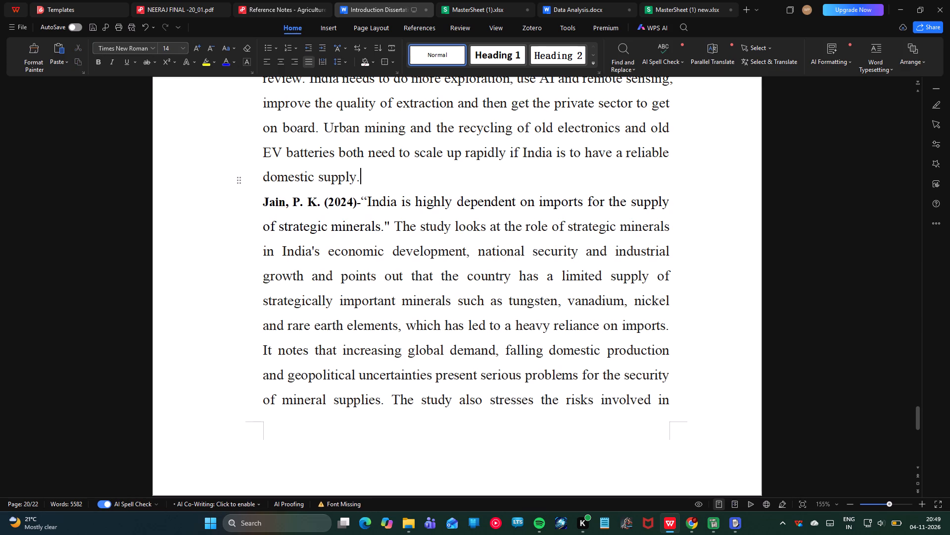
Insert two spaces between "Jain, P. K. (2024)-" and the opening quotation mark of the paragraph.
{"action": "left_click", "coordinate": [361, 202]}
{"action": "key", "text": "space"}
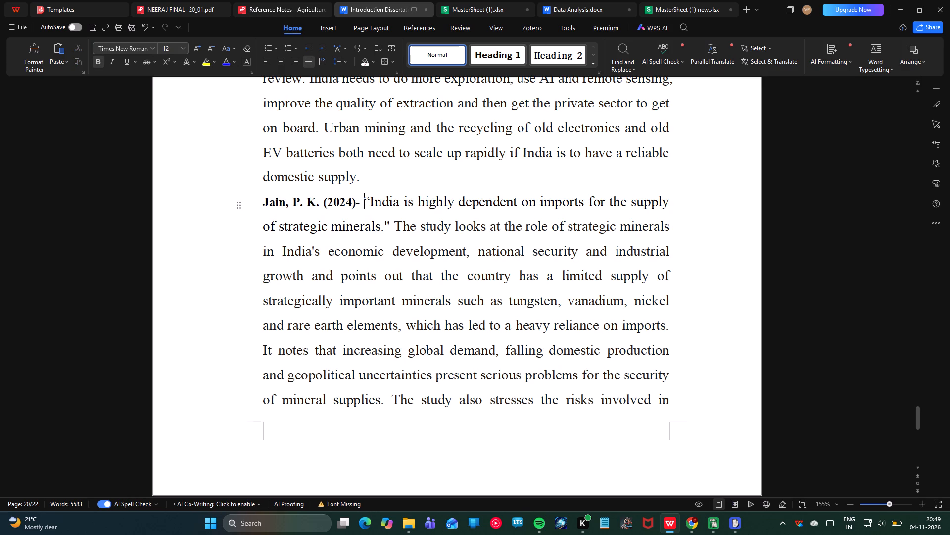
{"action": "key", "text": "space"}
Format the "Balaram, V. (2026)" citation under the Chapter 2 heading in bold Times New Roman, size 14.
{"action": "scroll", "coordinate": [361, 202], "scroll_direction": "up", "scroll_amount": 8}
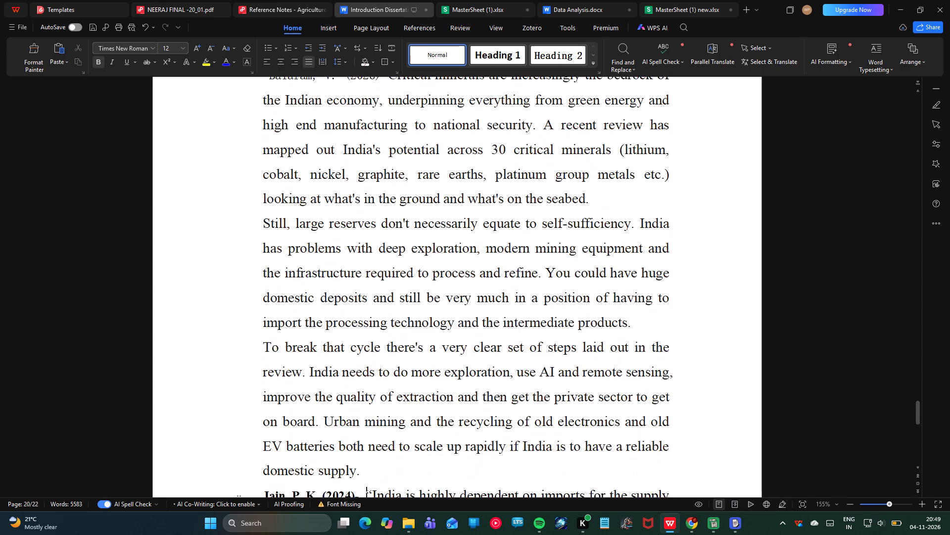
{"action": "scroll", "coordinate": [361, 202], "scroll_direction": "up", "scroll_amount": 2}
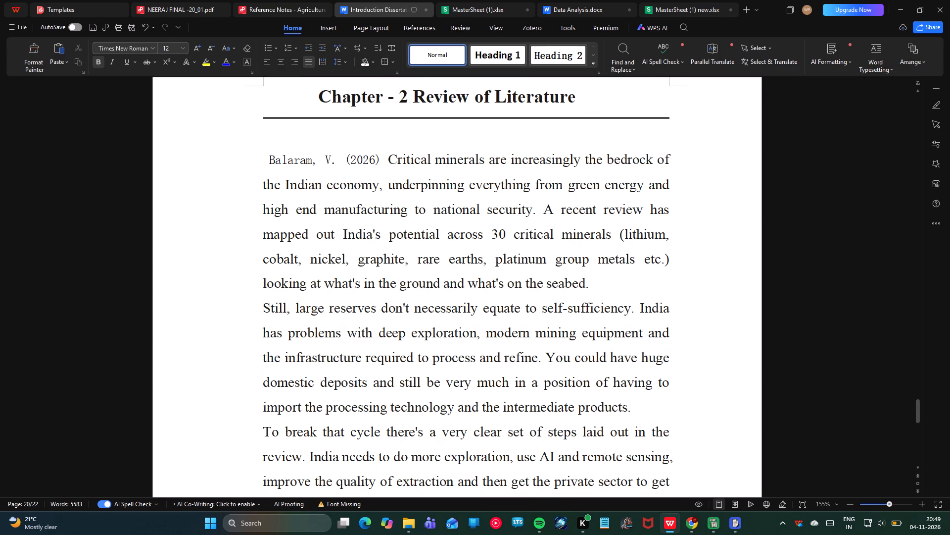
{"action": "left_click_drag", "start_coordinate": [380, 158], "coordinate": [254, 158]}
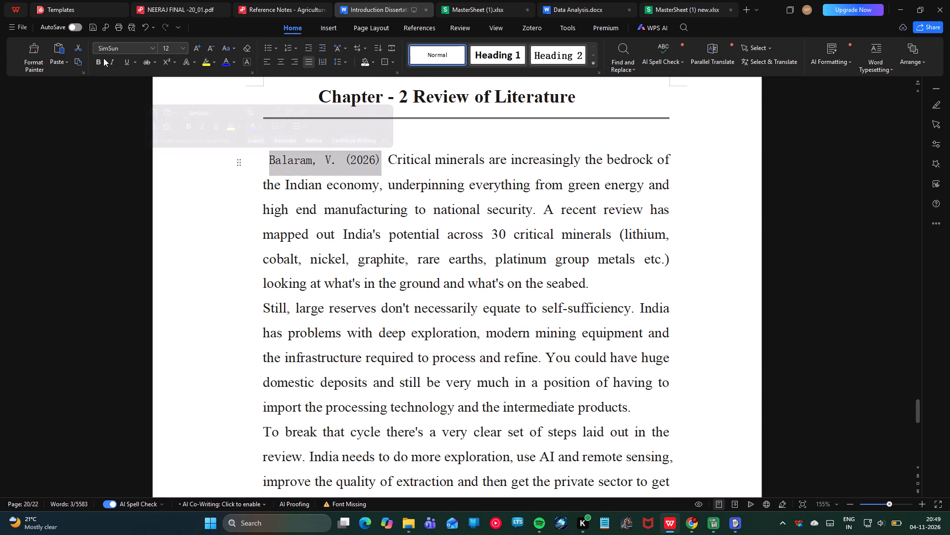
{"action": "left_click", "coordinate": [98, 58]}
{"action": "left_click", "coordinate": [155, 50]}
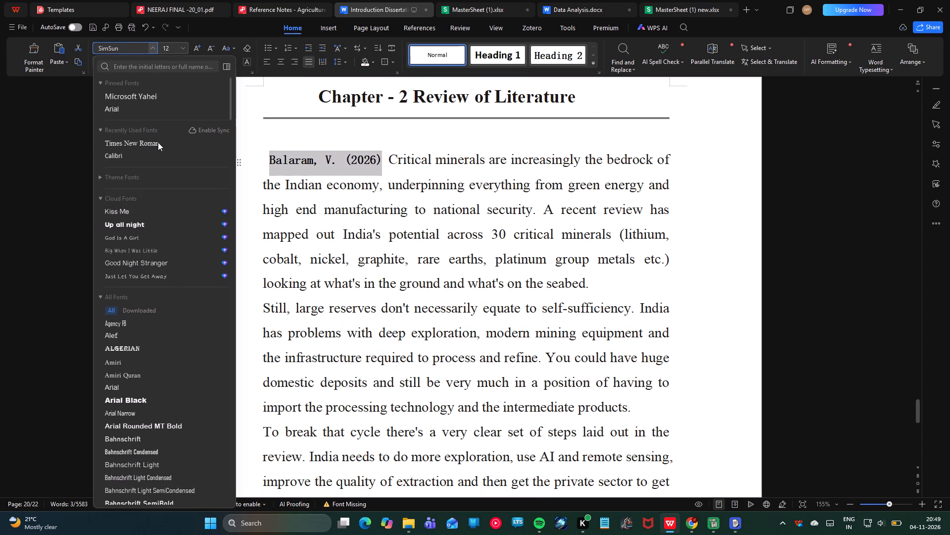
{"action": "left_click", "coordinate": [158, 145]}
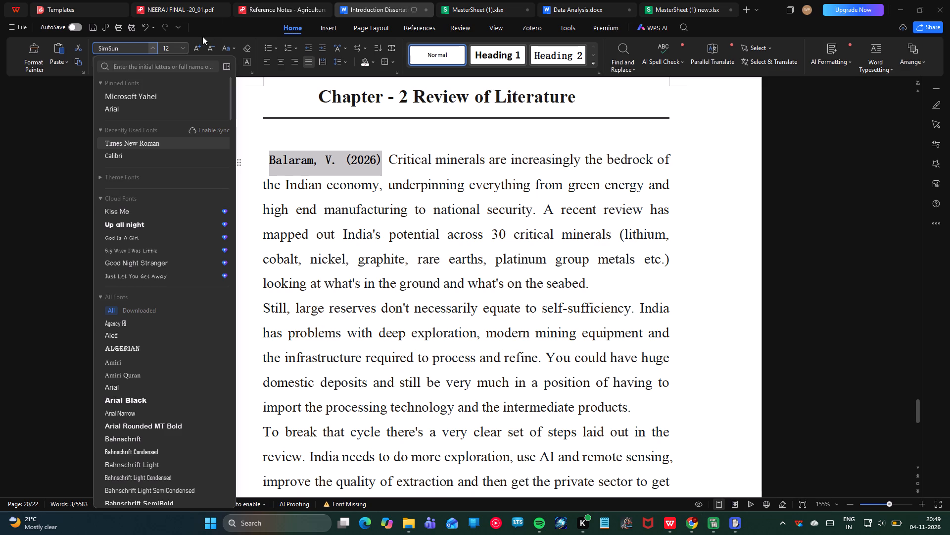
{"action": "left_click", "coordinate": [184, 46]}
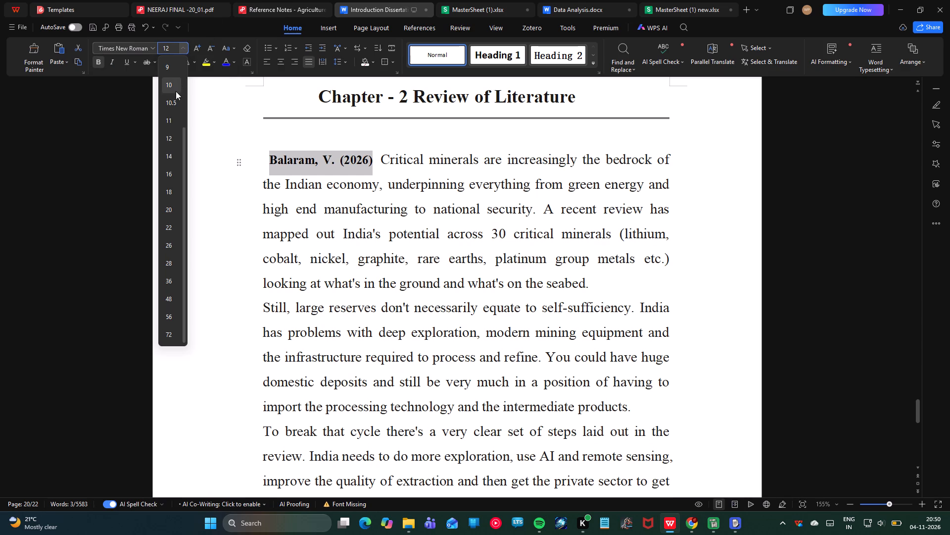
{"action": "left_click", "coordinate": [174, 149]}
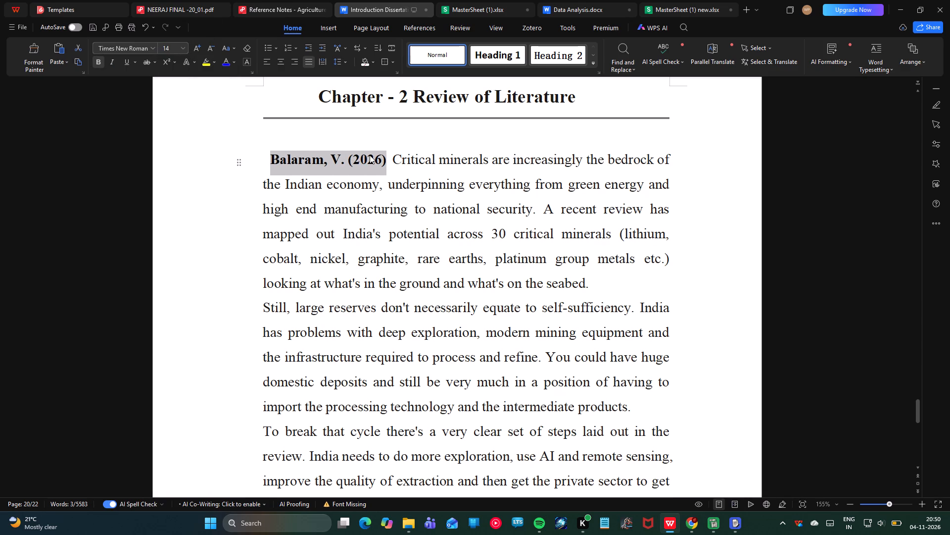
Add a space and a hyphen after "Balaram, V. (2026)", before the paragraph text beginning "Critical minerals are".
{"action": "left_click", "coordinate": [391, 159]}
{"action": "left_click", "coordinate": [386, 161]}
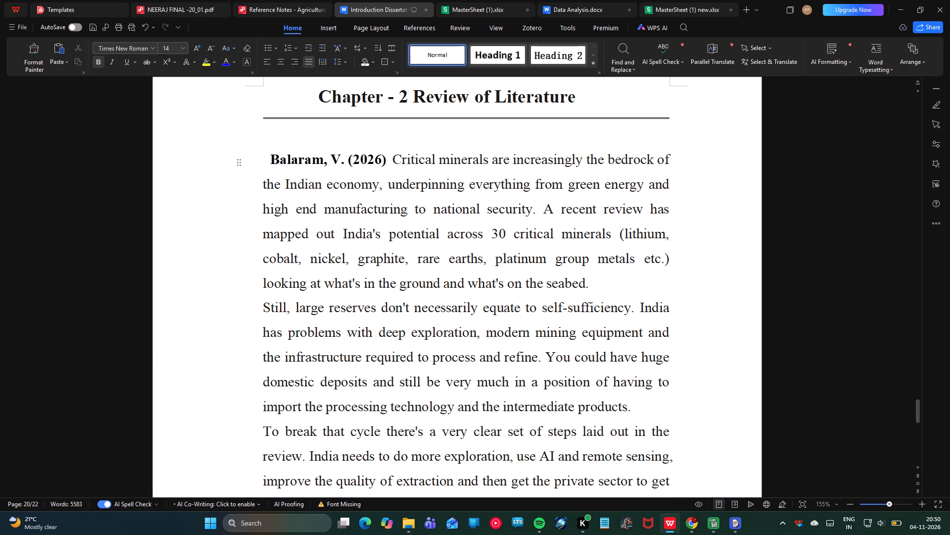
{"action": "key", "text": "space"}
{"action": "type", "text": "-"}
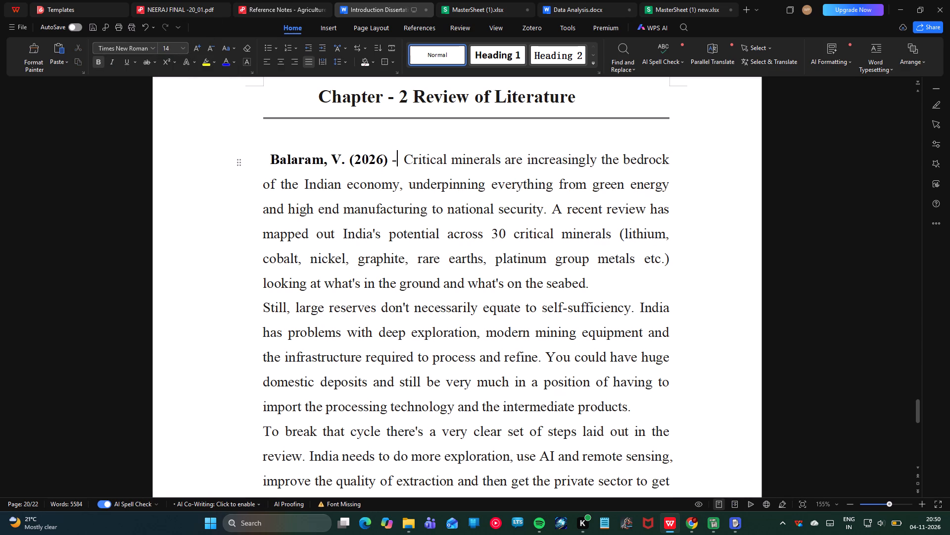
{"action": "left_click", "coordinate": [754, 281]}
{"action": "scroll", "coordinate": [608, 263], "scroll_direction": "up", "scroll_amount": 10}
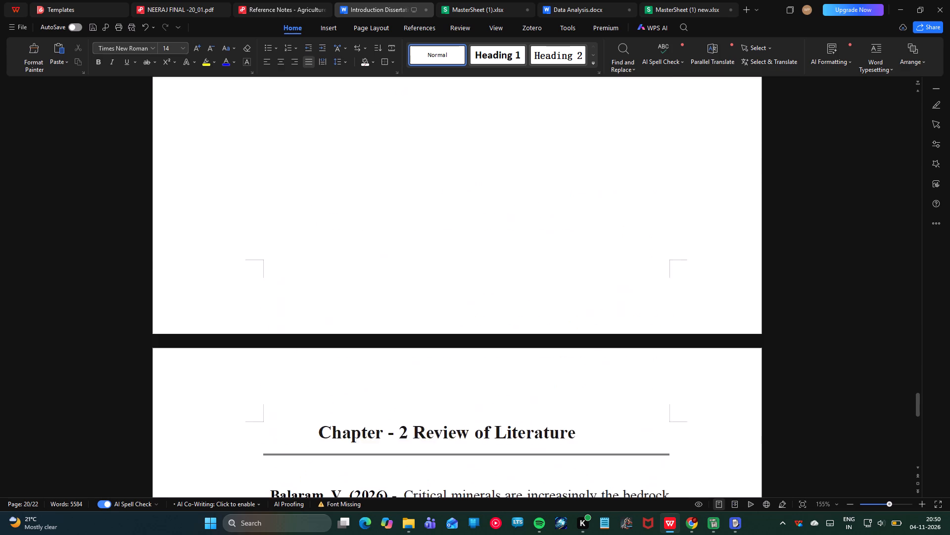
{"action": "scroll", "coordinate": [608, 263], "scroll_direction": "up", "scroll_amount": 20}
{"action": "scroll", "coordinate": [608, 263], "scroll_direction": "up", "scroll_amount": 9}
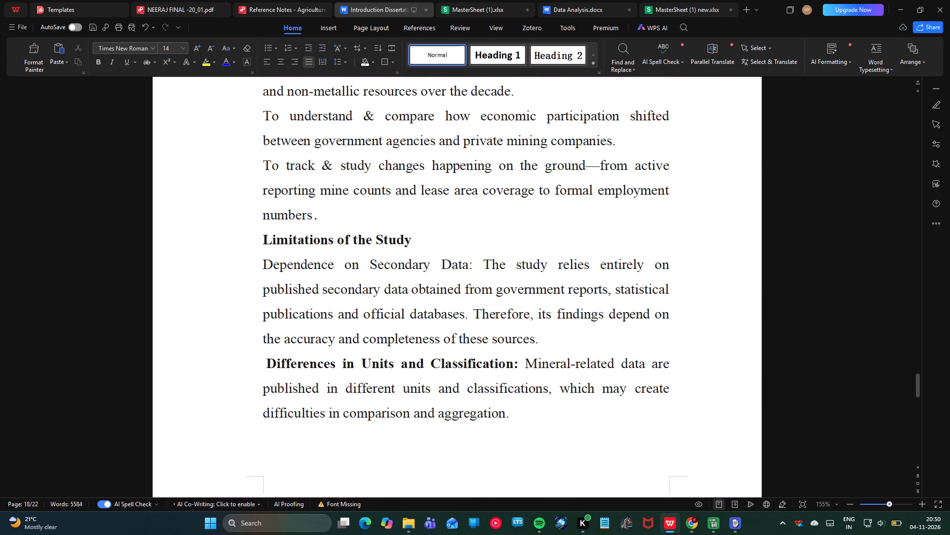
Replace the ampersand with "and" in the objective beginning "To track & study changes" under Objectives of The Study.
{"action": "scroll", "coordinate": [607, 263], "scroll_direction": "up", "scroll_amount": 8}
{"action": "scroll", "coordinate": [607, 263], "scroll_direction": "down", "scroll_amount": 2}
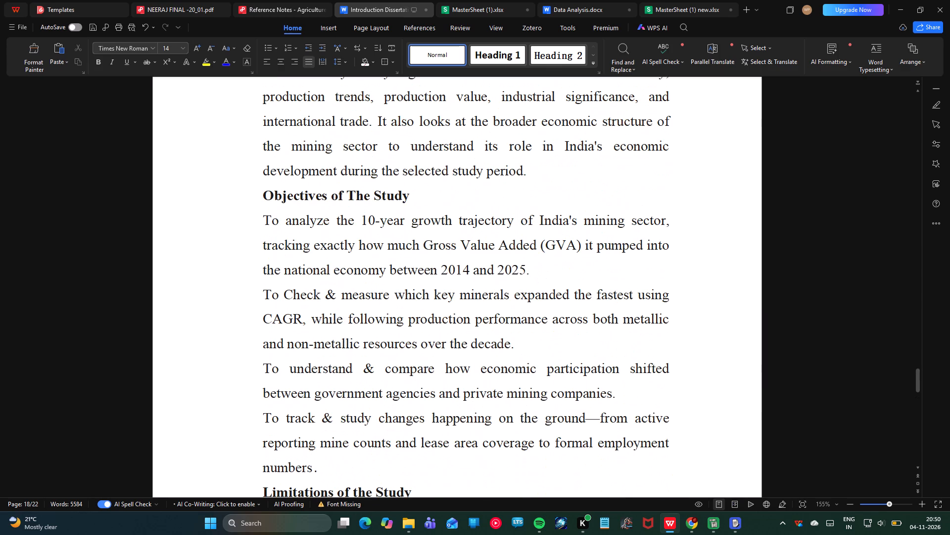
{"action": "scroll", "coordinate": [413, 226], "scroll_direction": "down", "scroll_amount": 2}
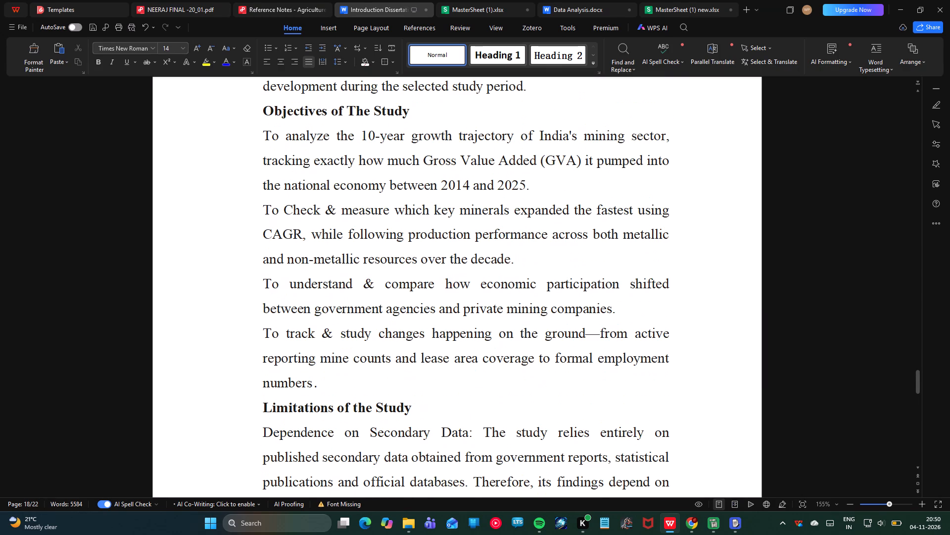
{"action": "scroll", "coordinate": [413, 226], "scroll_direction": "up", "scroll_amount": 2}
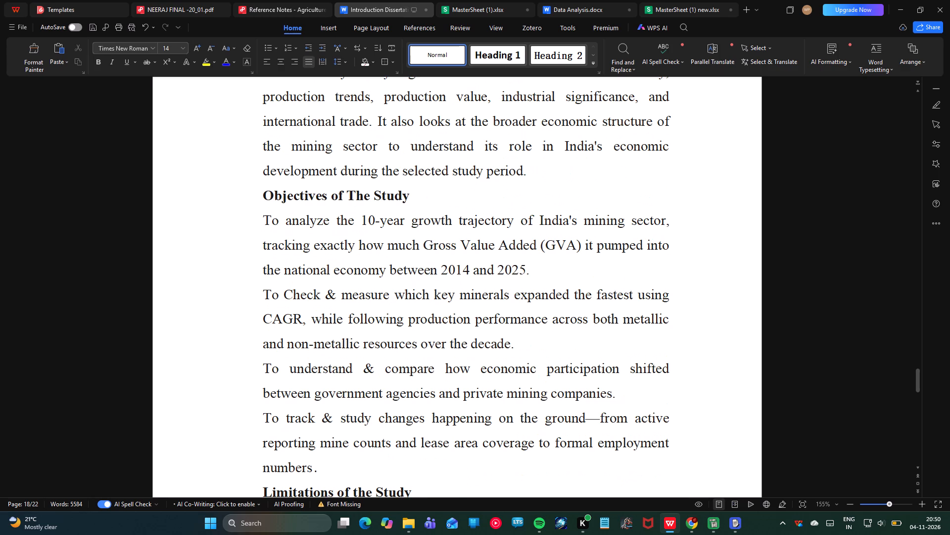
{"action": "scroll", "coordinate": [413, 226], "scroll_direction": "down", "scroll_amount": 3}
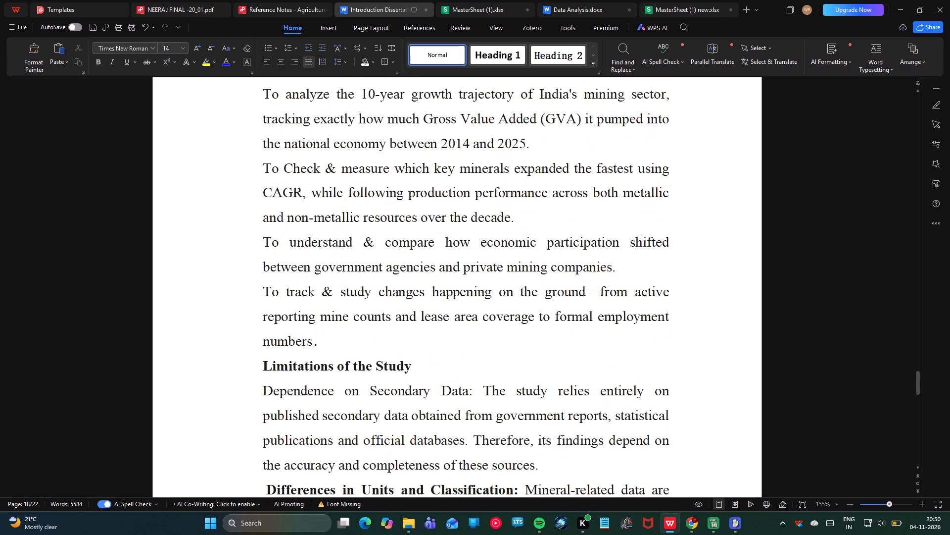
{"action": "left_click", "coordinate": [338, 285]}
{"action": "key", "text": "BackSpace"}
{"action": "key", "text": "BackSpace"}
{"action": "type", "text": "and"}
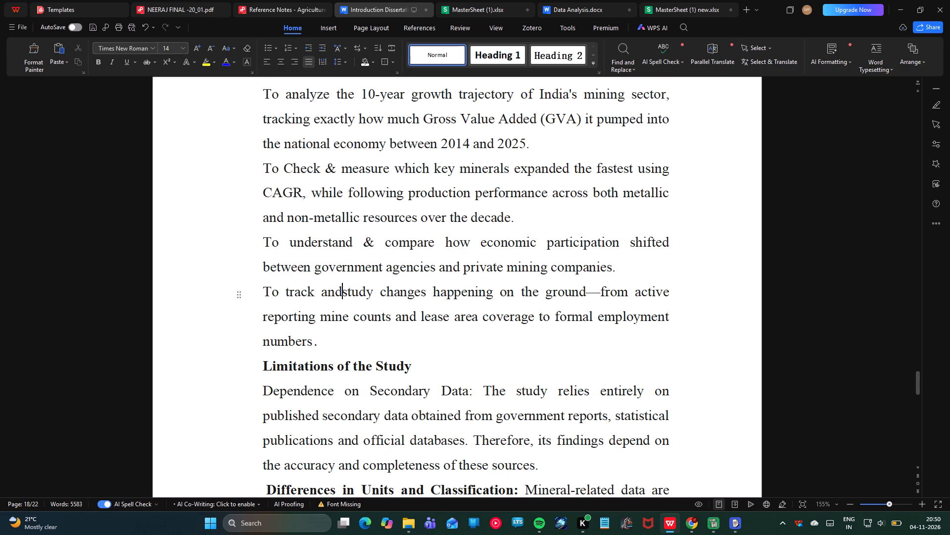
{"action": "key", "text": "space"}
Replace the ampersands with "and" in the objectives beginning "To understand & compare" and "To Check & measure".
{"action": "left_click", "coordinate": [374, 245]}
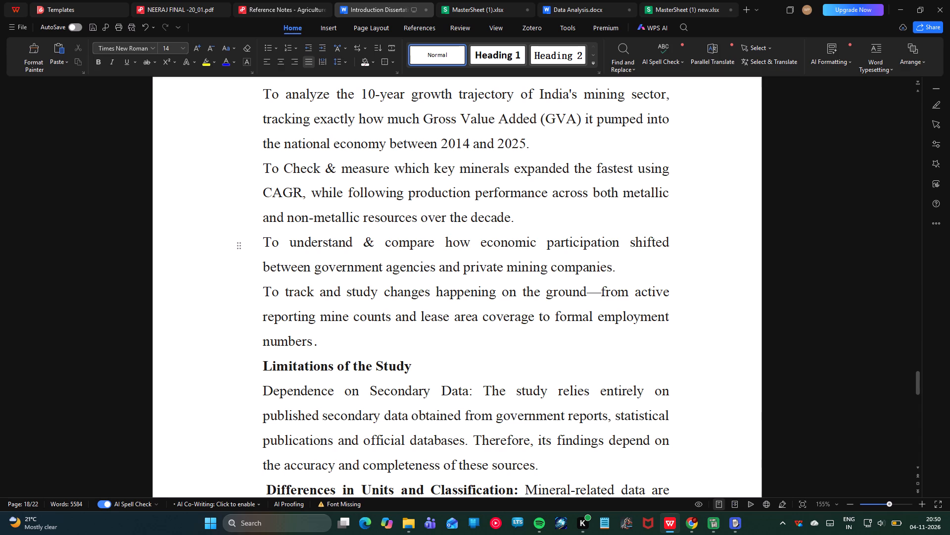
{"action": "key", "text": "BackSpace"}
{"action": "type", "text": "and"}
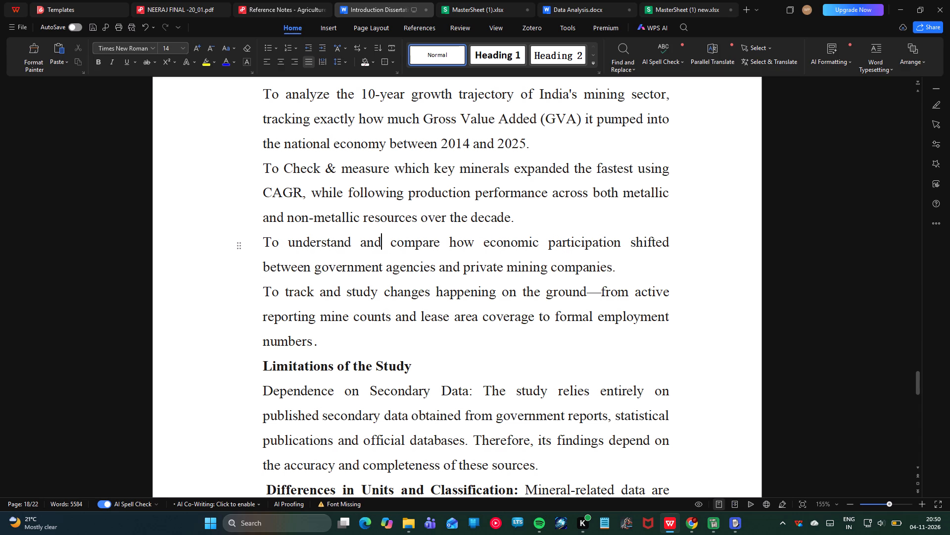
{"action": "left_click", "coordinate": [335, 169]}
{"action": "key", "text": "BackSpace"}
{"action": "type", "text": "and"}
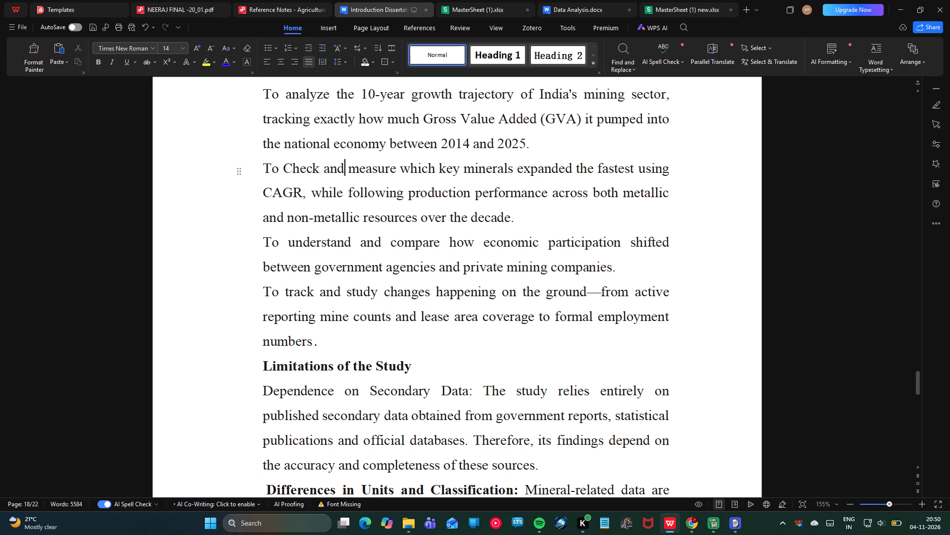
Look back through the introduction from the objectives, past the individual mineral descriptions, to the chapter's opening page.
{"action": "scroll", "coordinate": [359, 130], "scroll_direction": "up", "scroll_amount": 2}
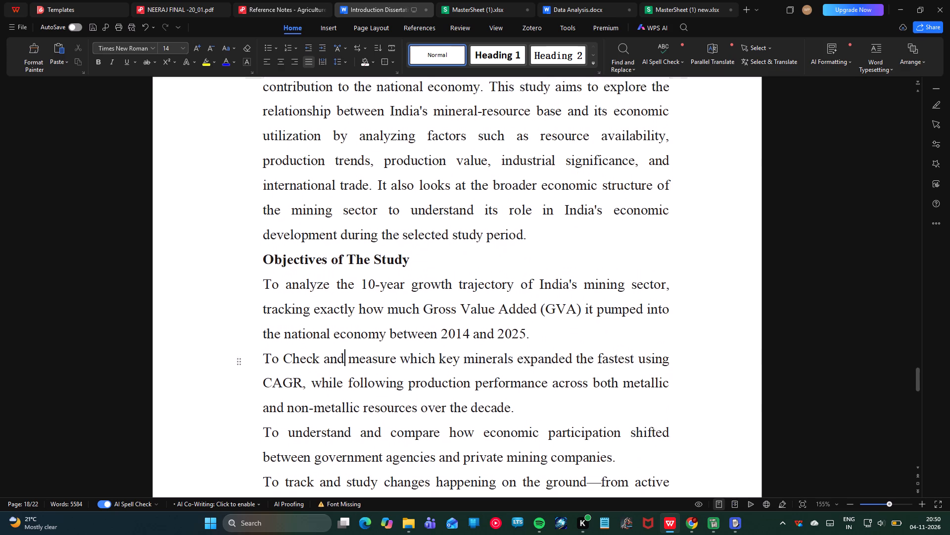
{"action": "scroll", "coordinate": [359, 130], "scroll_direction": "up", "scroll_amount": 9}
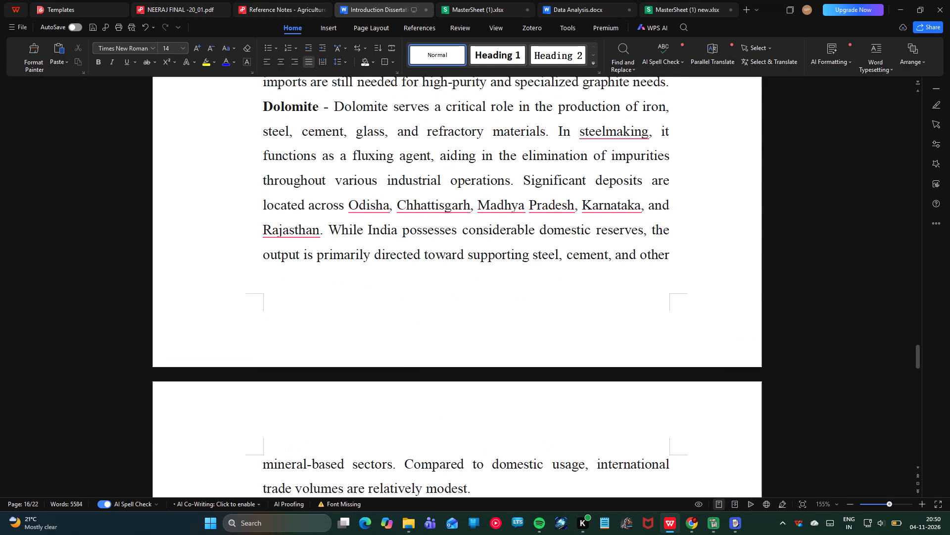
{"action": "scroll", "coordinate": [359, 130], "scroll_direction": "up", "scroll_amount": 6}
{"action": "scroll", "coordinate": [359, 130], "scroll_direction": "down", "scroll_amount": 3}
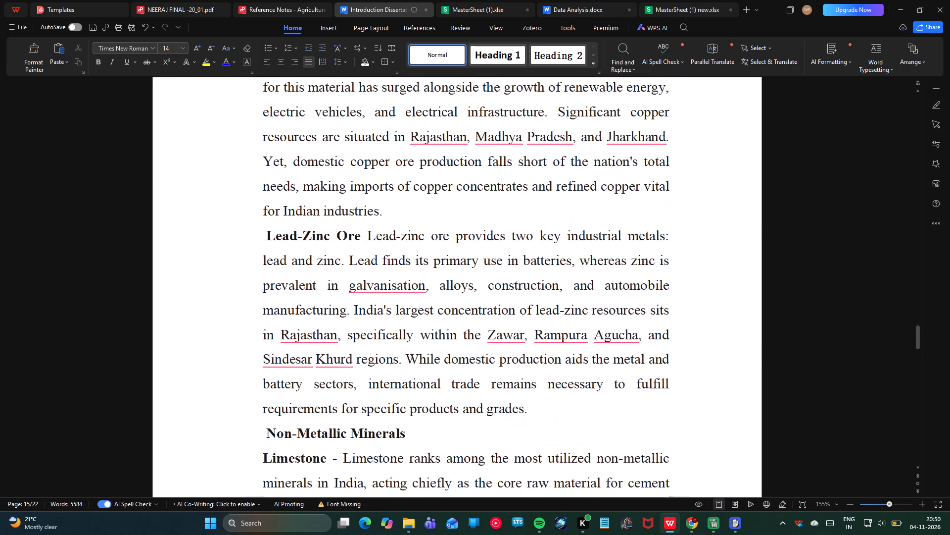
{"action": "scroll", "coordinate": [359, 130], "scroll_direction": "down", "scroll_amount": 6}
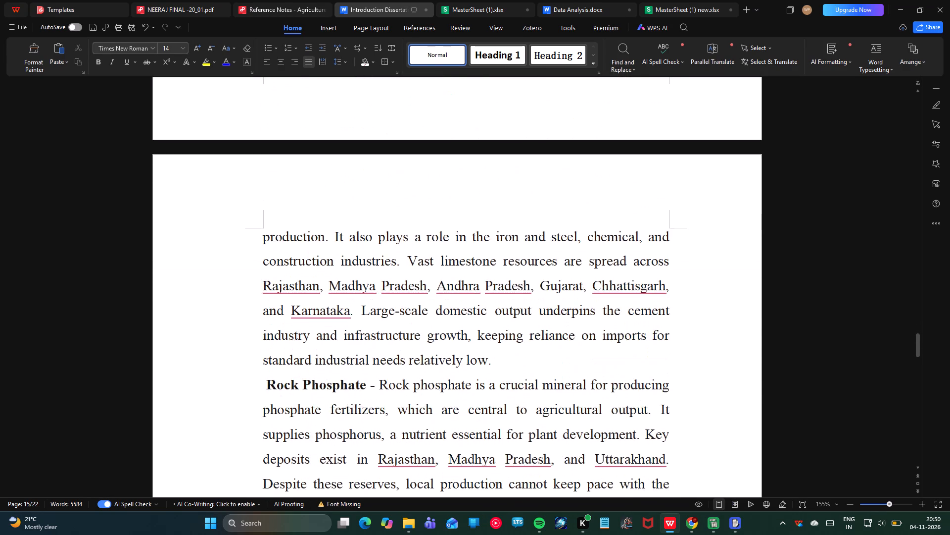
{"action": "scroll", "coordinate": [359, 130], "scroll_direction": "down", "scroll_amount": 3}
{"action": "scroll", "coordinate": [359, 130], "scroll_direction": "up", "scroll_amount": 20}
{"action": "scroll", "coordinate": [359, 130], "scroll_direction": "up", "scroll_amount": 8}
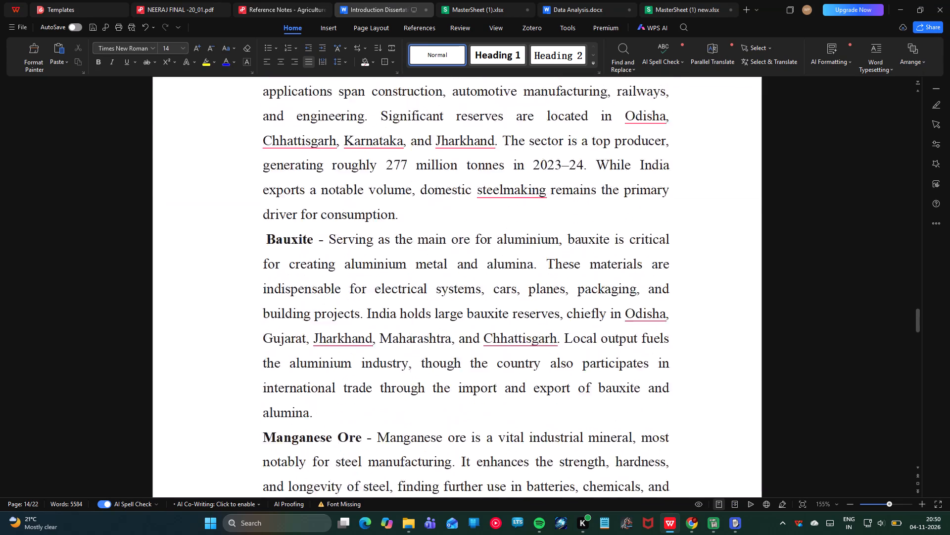
{"action": "scroll", "coordinate": [359, 130], "scroll_direction": "up", "scroll_amount": 20}
{"action": "scroll", "coordinate": [359, 130], "scroll_direction": "up", "scroll_amount": 19}
{"action": "scroll", "coordinate": [359, 130], "scroll_direction": "up", "scroll_amount": 10}
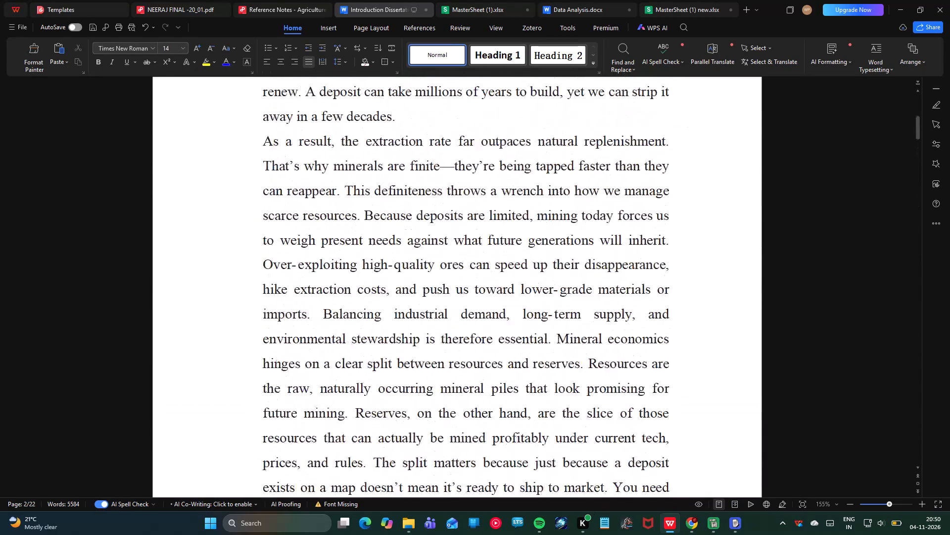
{"action": "scroll", "coordinate": [359, 130], "scroll_direction": "up", "scroll_amount": 10}
{"action": "scroll", "coordinate": [359, 130], "scroll_direction": "up", "scroll_amount": 14}
Review the introduction's text and numbered section headings from the opening page through sections 1.3 and 1.4.
{"action": "scroll", "coordinate": [443, 236], "scroll_direction": "down", "scroll_amount": 3}
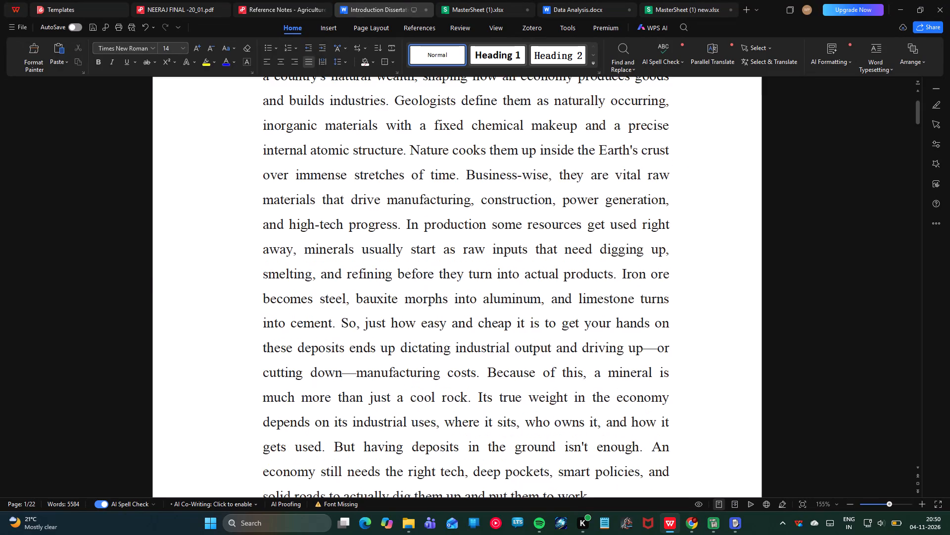
{"action": "scroll", "coordinate": [443, 236], "scroll_direction": "down", "scroll_amount": 15}
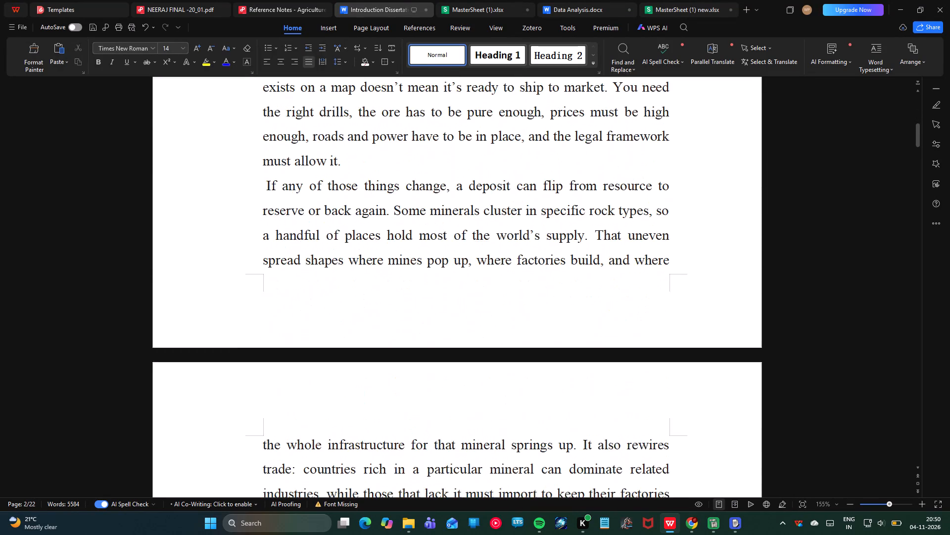
{"action": "scroll", "coordinate": [443, 236], "scroll_direction": "down", "scroll_amount": 7}
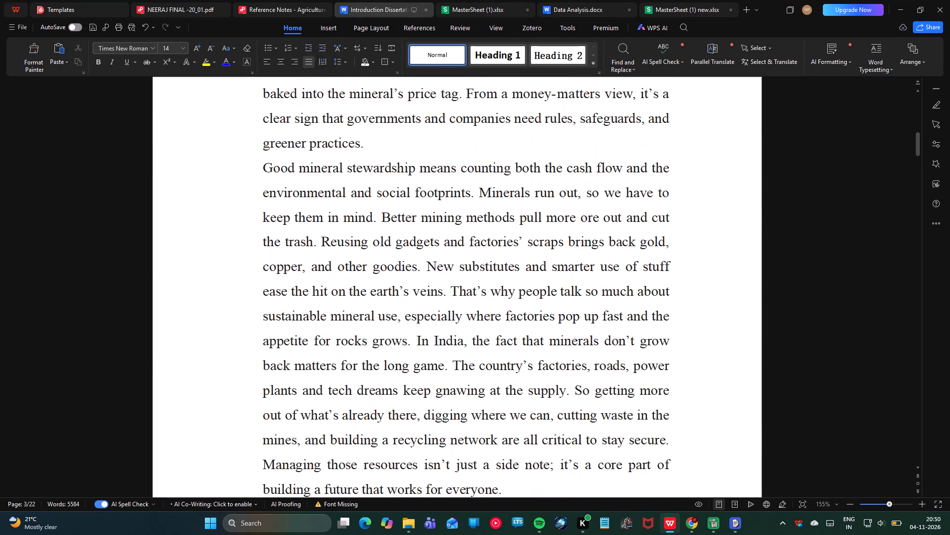
{"action": "scroll", "coordinate": [396, 196], "scroll_direction": "down", "scroll_amount": 5}
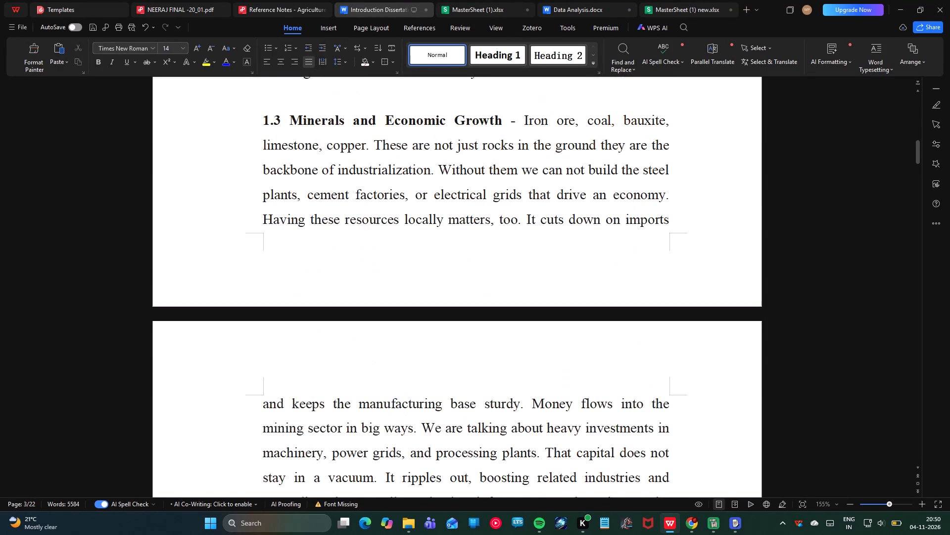
{"action": "scroll", "coordinate": [396, 196], "scroll_direction": "down", "scroll_amount": 7}
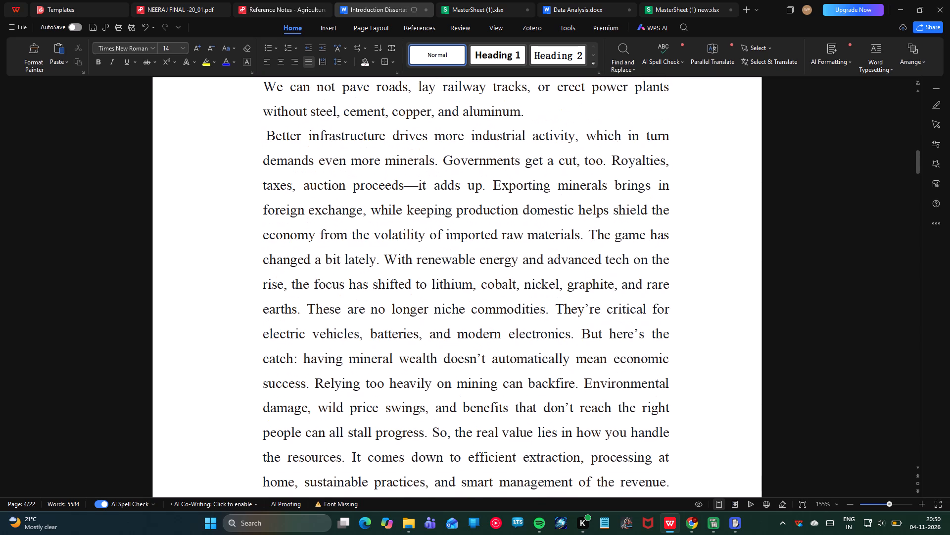
{"action": "scroll", "coordinate": [343, 252], "scroll_direction": "down", "scroll_amount": 1}
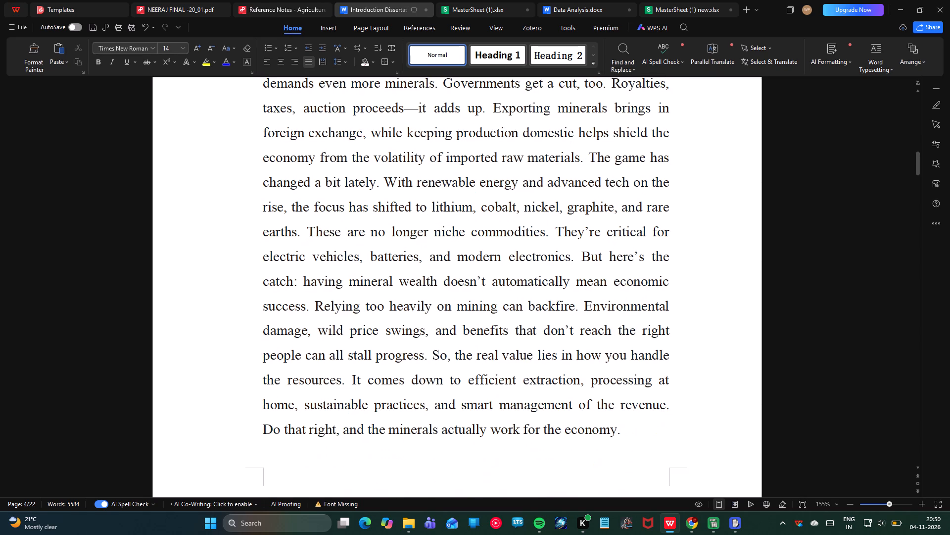
{"action": "scroll", "coordinate": [326, 243], "scroll_direction": "down", "scroll_amount": 4}
{"action": "scroll", "coordinate": [326, 243], "scroll_direction": "up", "scroll_amount": 1}
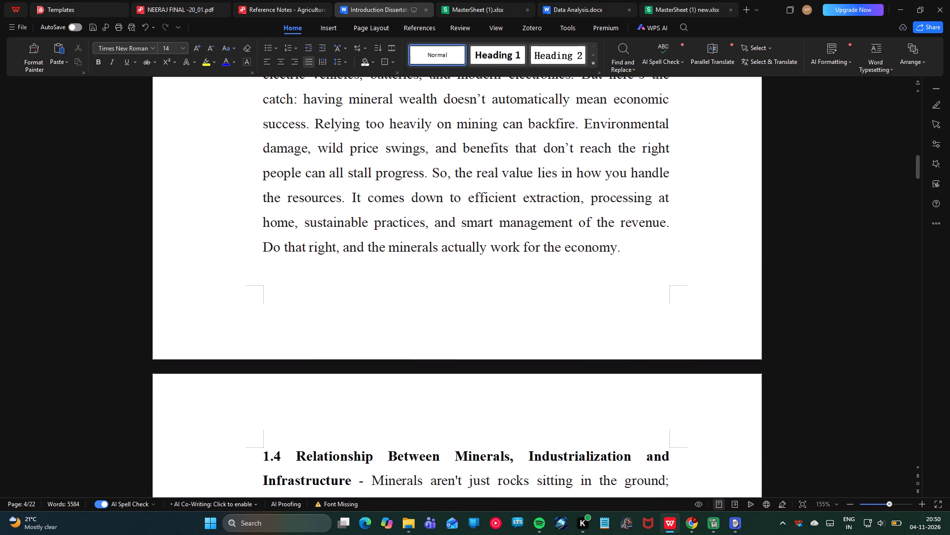
{"action": "scroll", "coordinate": [326, 243], "scroll_direction": "up", "scroll_amount": 2}
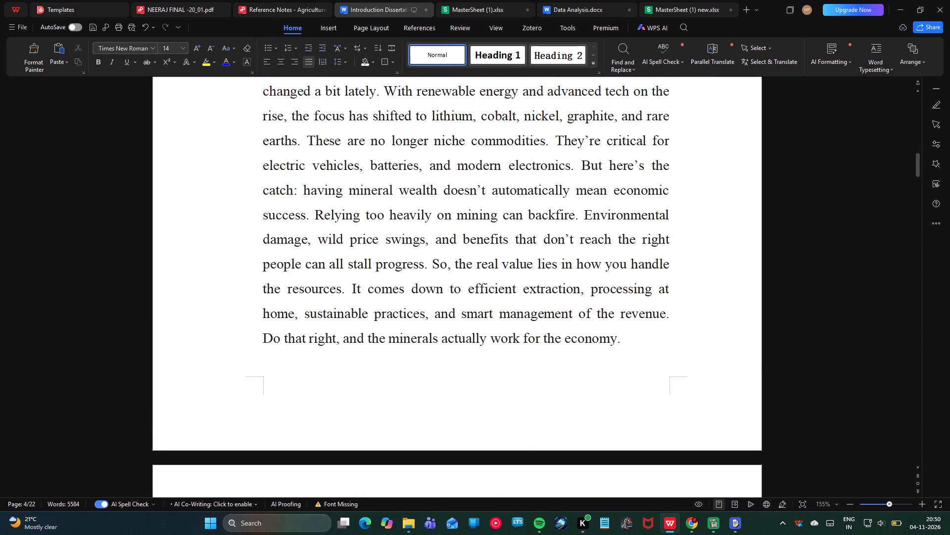
{"action": "scroll", "coordinate": [300, 224], "scroll_direction": "up", "scroll_amount": 4}
{"action": "scroll", "coordinate": [300, 224], "scroll_direction": "down", "scroll_amount": 1}
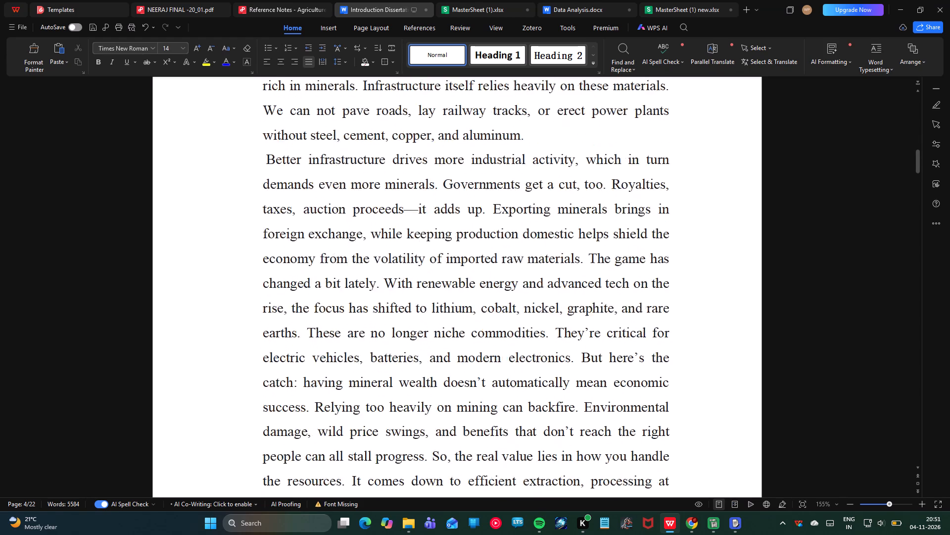
{"action": "scroll", "coordinate": [300, 224], "scroll_direction": "down", "scroll_amount": 1}
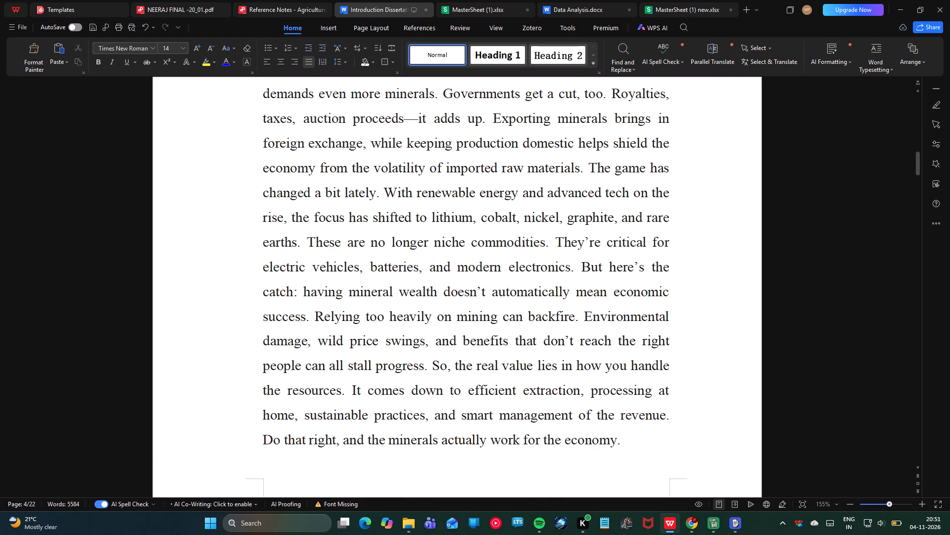
{"action": "scroll", "coordinate": [454, 363], "scroll_direction": "down", "scroll_amount": 6}
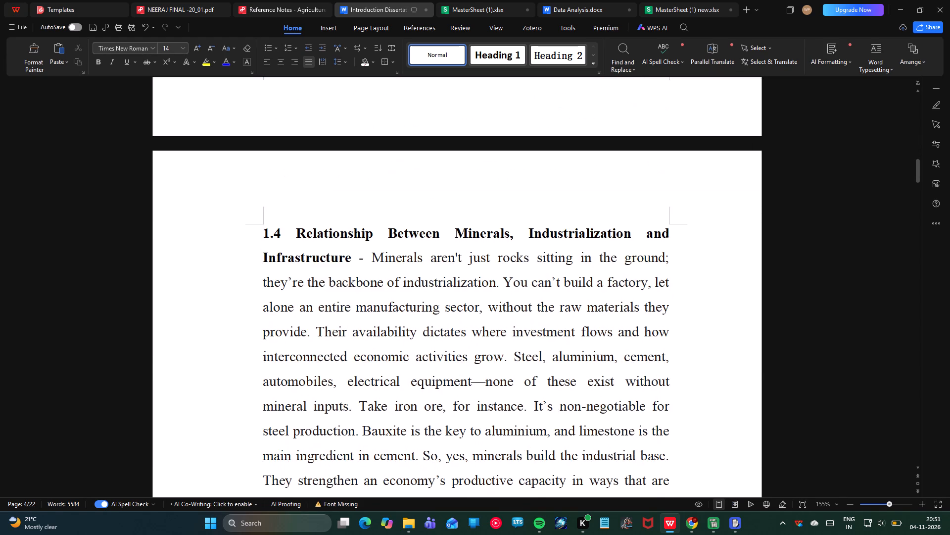
Remove the section number "1.4" from the heading "Relationship Between Minerals, Industrialization and Infrastructure", keeping the heading as its own paragraph.
{"action": "scroll", "coordinate": [454, 363], "scroll_direction": "down", "scroll_amount": 3}
{"action": "scroll", "coordinate": [454, 363], "scroll_direction": "up", "scroll_amount": 1}
{"action": "scroll", "coordinate": [300, 305], "scroll_direction": "up", "scroll_amount": 2}
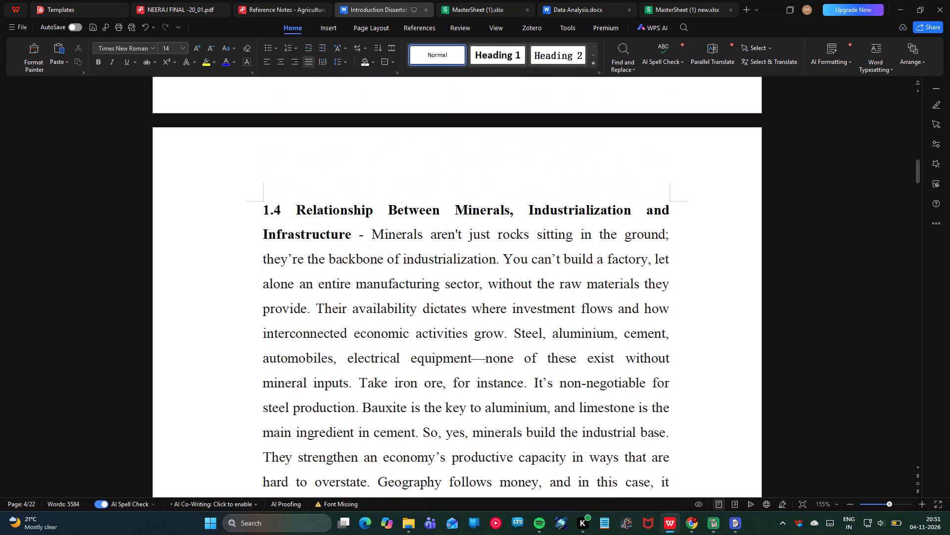
{"action": "left_click", "coordinate": [281, 212]}
{"action": "key", "text": "BackSpace"}
{"action": "key", "text": "BackSpace"}
{"action": "key", "text": "BackSpace"}
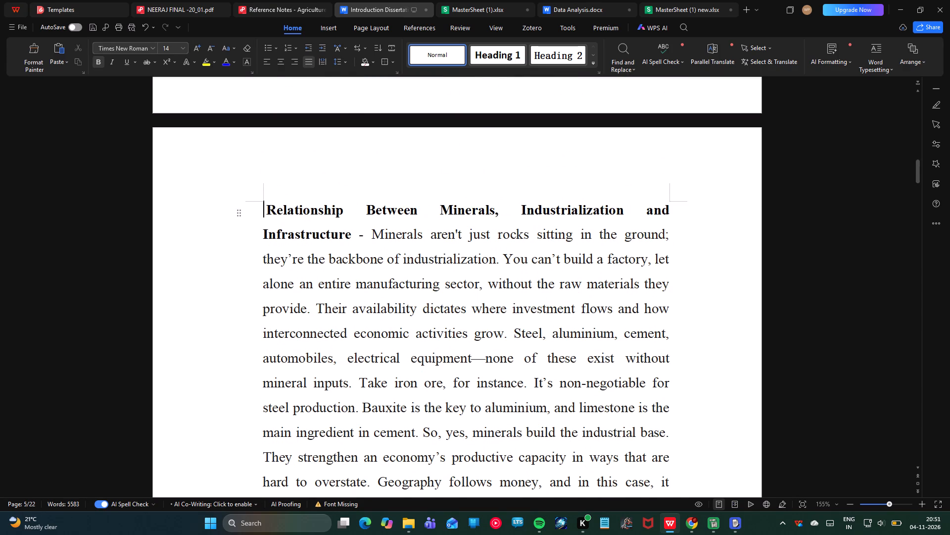
{"action": "key", "text": "BackSpace"}
{"action": "key", "text": "ctrl+z"}
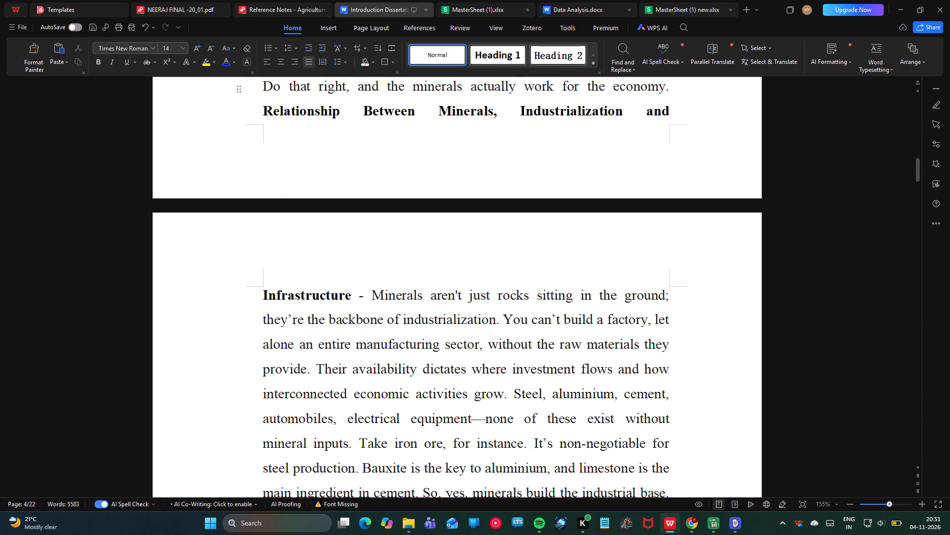
{"action": "key", "text": "BackSpace"}
{"action": "key", "text": "BackSpace"}
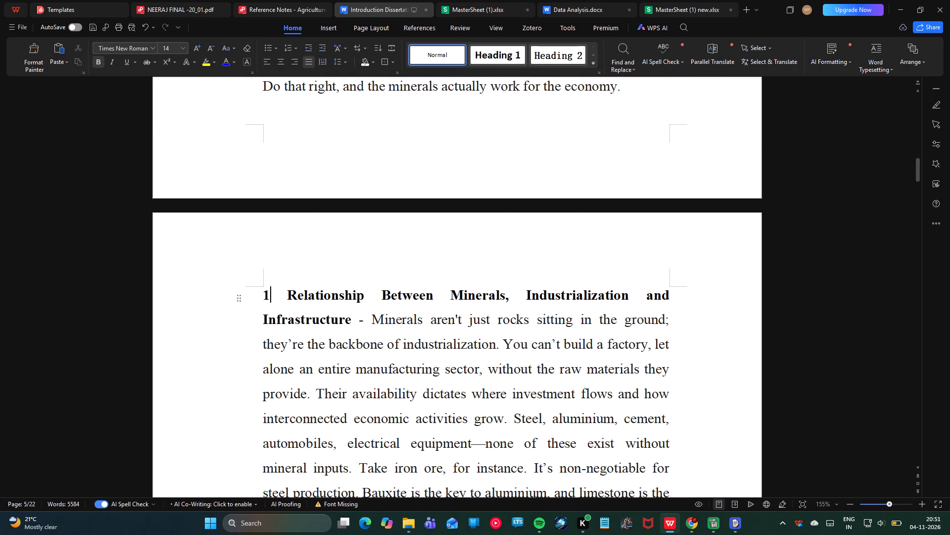
{"action": "key", "text": "BackSpace"}
Remove the section number "1.5" and its trailing space from the heading "Importance of Mineral Resources in India's Economic Structure".
{"action": "scroll", "coordinate": [350, 269], "scroll_direction": "down", "scroll_amount": 6}
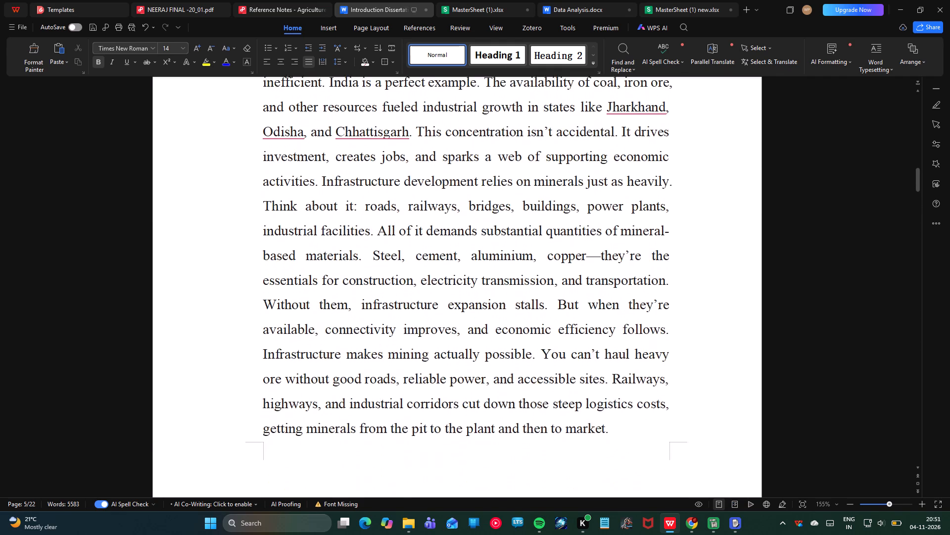
{"action": "scroll", "coordinate": [350, 269], "scroll_direction": "down", "scroll_amount": 5}
{"action": "left_click", "coordinate": [287, 140]}
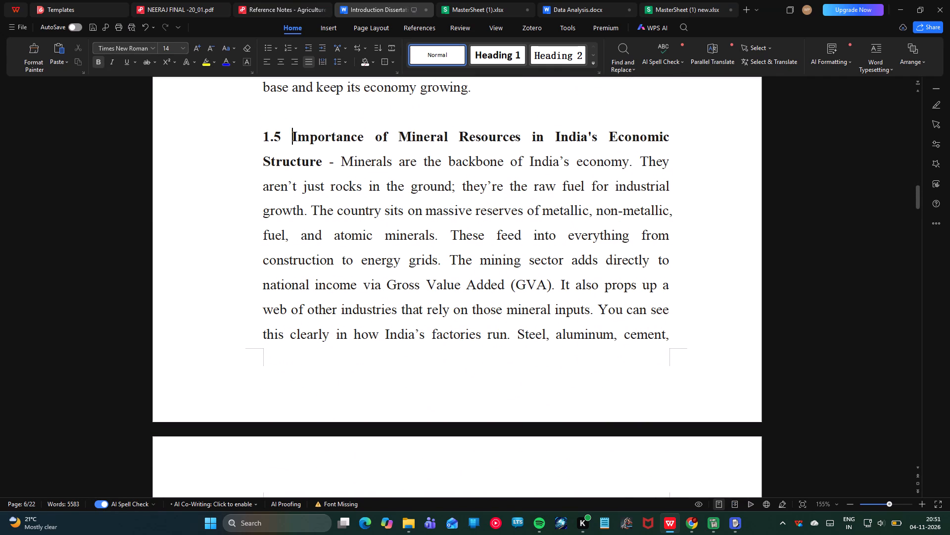
{"action": "key", "text": "BackSpace"}
{"action": "key", "text": "BackSpace"}
{"action": "key", "text": "BackSpace"}
{"action": "key", "text": "BackSpace"}
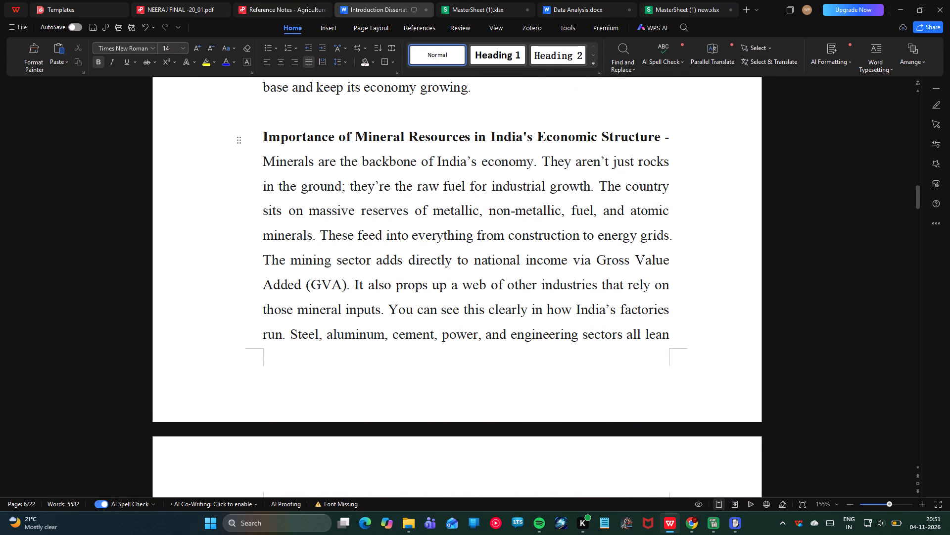
Skim the rest of the introduction and the Review of Literature chapter through to the last reviewed study.
{"action": "scroll", "coordinate": [287, 140], "scroll_direction": "down", "scroll_amount": 12}
{"action": "scroll", "coordinate": [287, 140], "scroll_direction": "up", "scroll_amount": 7}
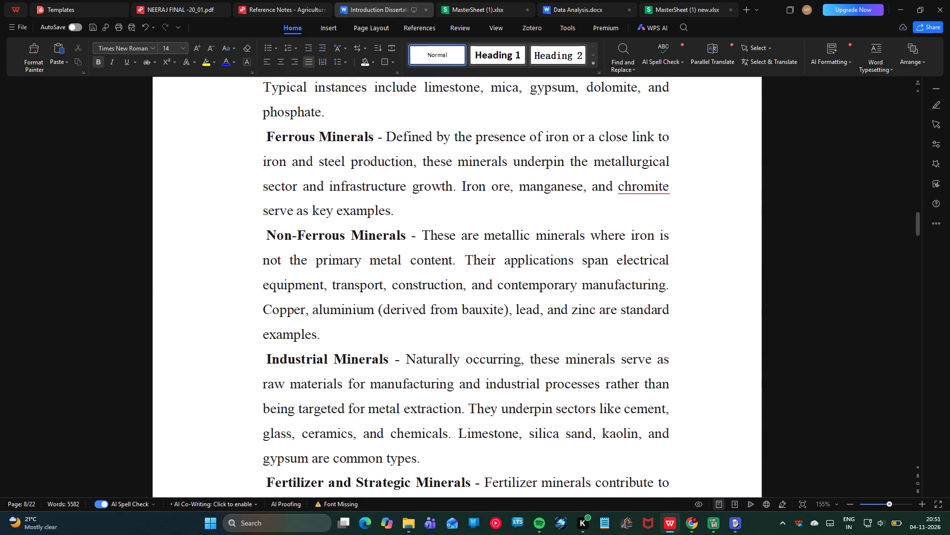
{"action": "scroll", "coordinate": [287, 140], "scroll_direction": "up", "scroll_amount": 8}
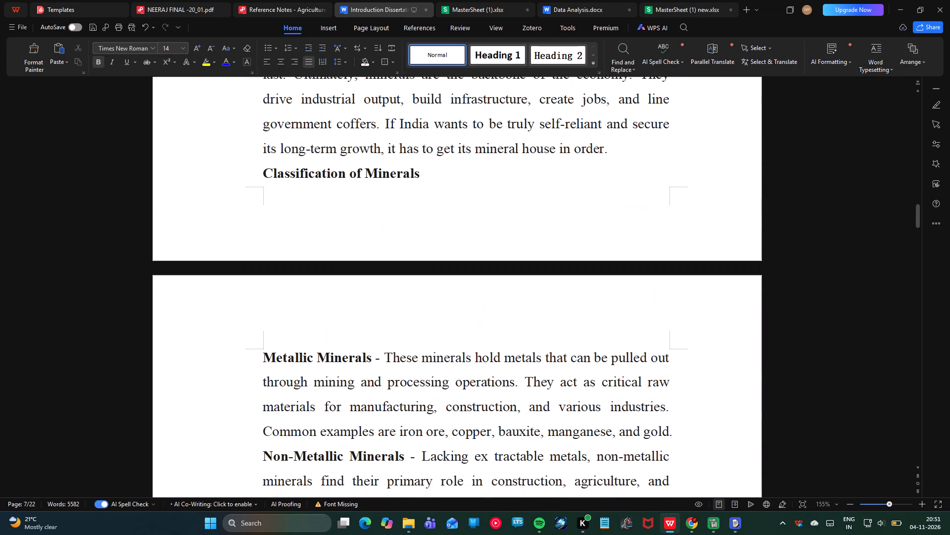
{"action": "scroll", "coordinate": [287, 140], "scroll_direction": "up", "scroll_amount": 1}
{"action": "scroll", "coordinate": [287, 140], "scroll_direction": "down", "scroll_amount": 16}
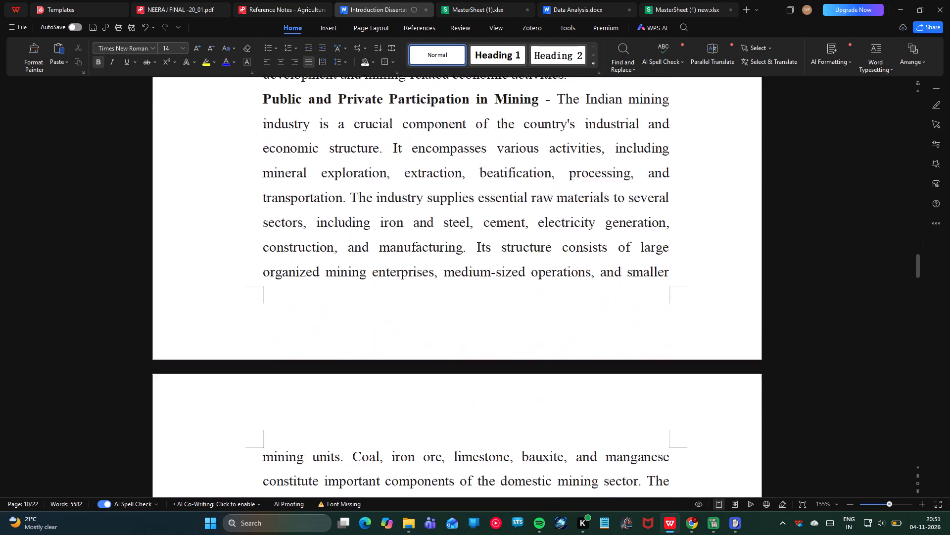
{"action": "scroll", "coordinate": [287, 140], "scroll_direction": "down", "scroll_amount": 9}
{"action": "scroll", "coordinate": [287, 140], "scroll_direction": "down", "scroll_amount": 12}
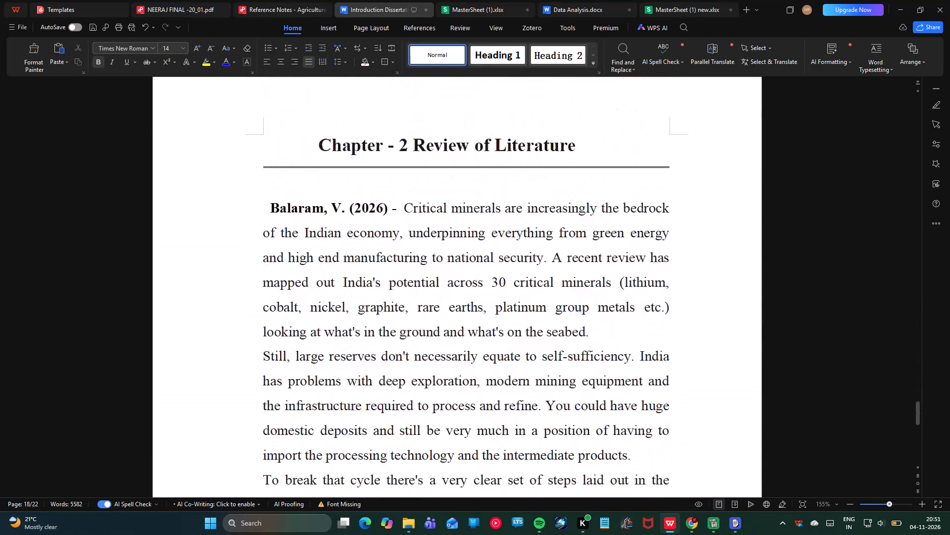
{"action": "scroll", "coordinate": [287, 140], "scroll_direction": "down", "scroll_amount": 13}
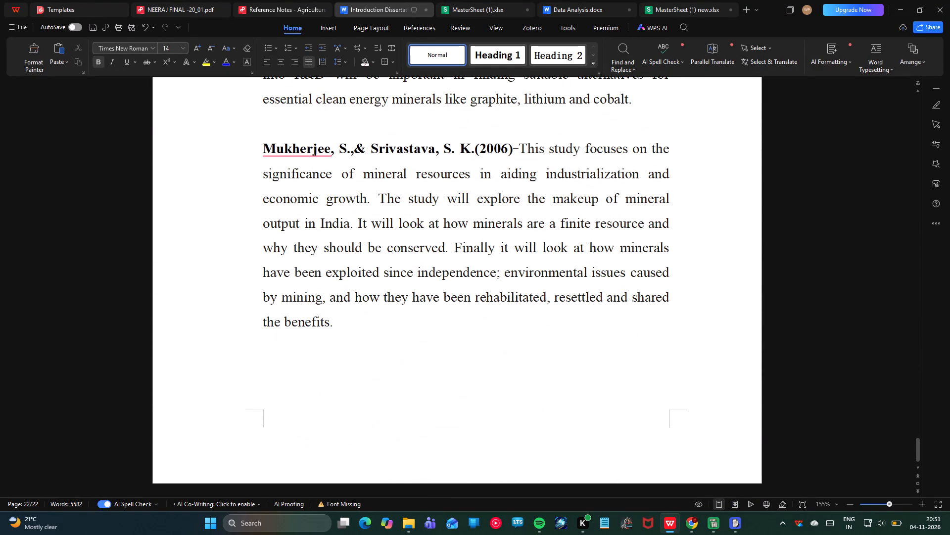
Add the placeholder note "WILL ADD MORE’’" as a new paragraph after the last study in the literature review.
{"action": "left_click", "coordinate": [354, 327]}
{"action": "key", "text": "Return"}
{"action": "type", "text": "WILL"}
{"action": "key", "text": "space"}
{"action": "type", "text": "ADD OPR"}
{"action": "key", "text": "BackSpace"}
{"action": "key", "text": "BackSpace"}
{"action": "key", "text": "BackSpace"}
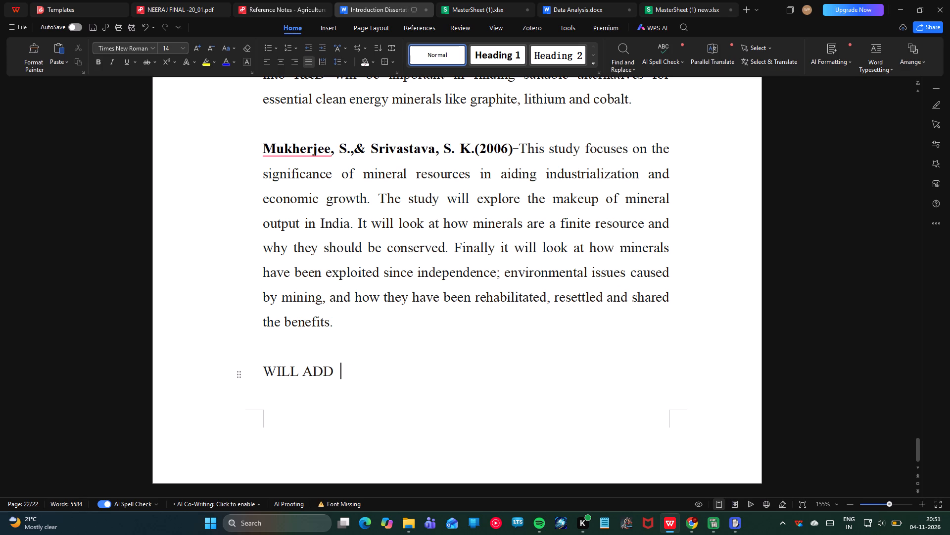
{"action": "type", "text": "MORE'"}
{"action": "key", "text": "apostrophe"}
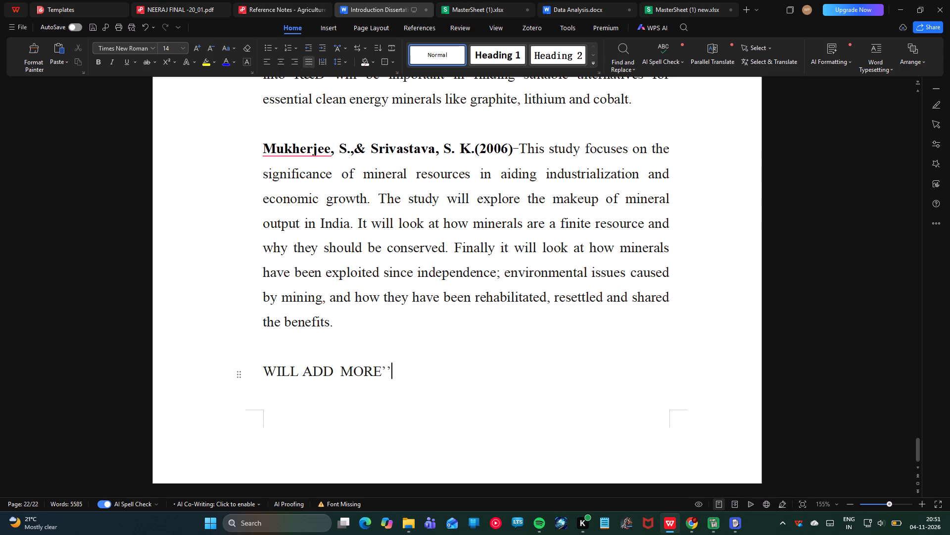
{"action": "scroll", "coordinate": [452, 285], "scroll_direction": "up", "scroll_amount": 5}
{"action": "scroll", "coordinate": [450, 286], "scroll_direction": "down", "scroll_amount": 15}
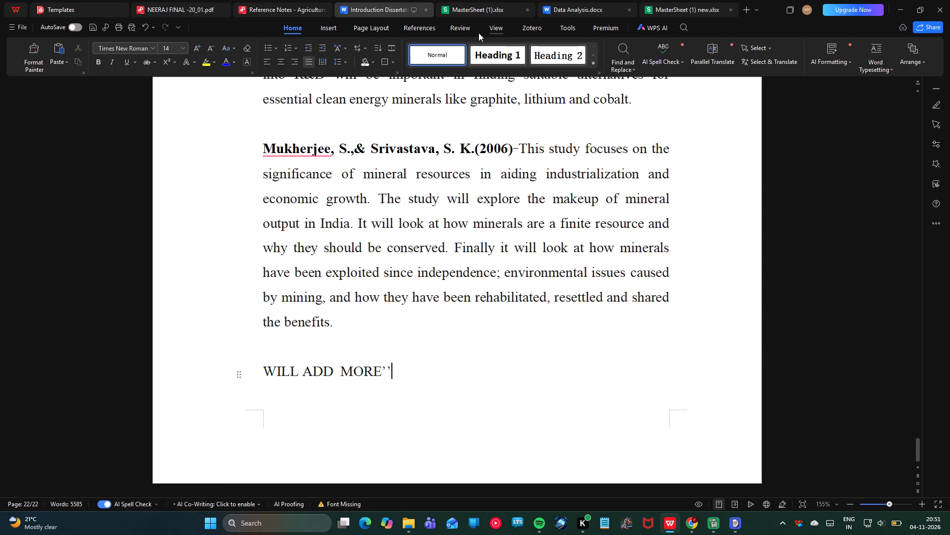
Compare the Data Analysis document's tables with the contents of the MasterSheet (1) and MasterSheet (1) new workbooks.
{"action": "left_click", "coordinate": [487, 12]}
{"action": "left_click", "coordinate": [569, 8]}
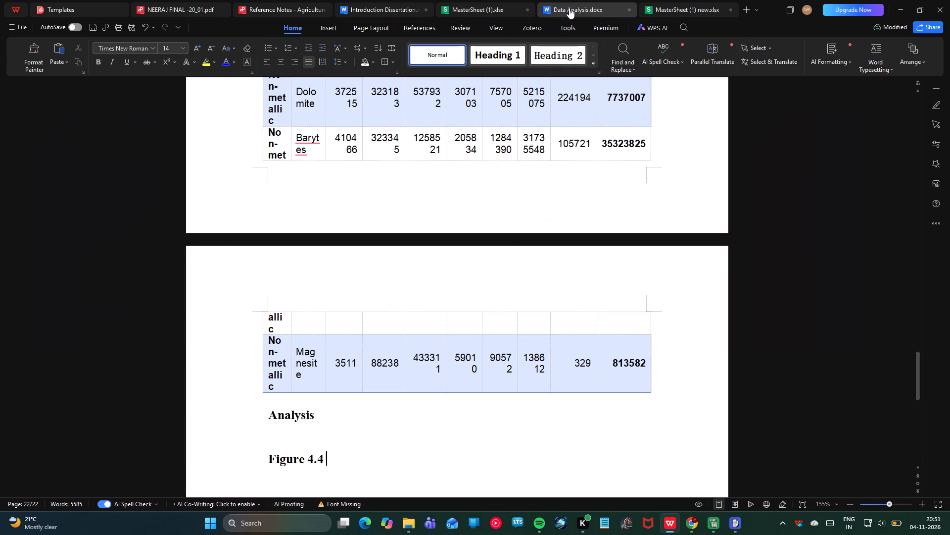
{"action": "scroll", "coordinate": [459, 185], "scroll_direction": "up", "scroll_amount": 18}
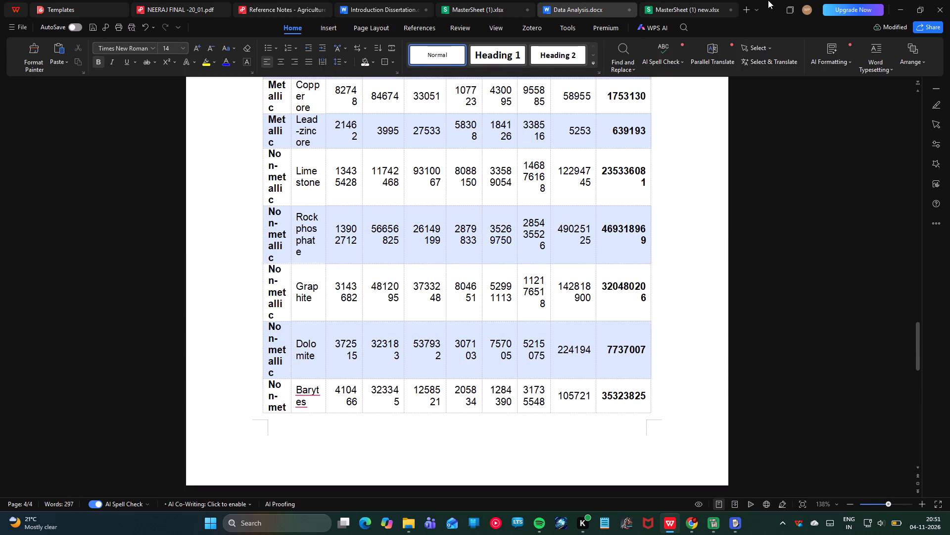
{"action": "left_click", "coordinate": [669, 9]}
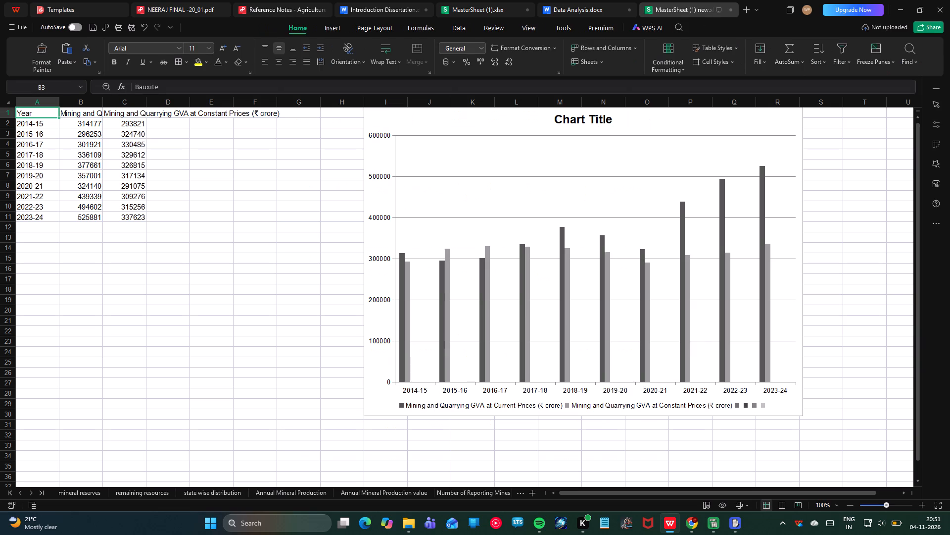
{"action": "scroll", "coordinate": [464, 279], "scroll_direction": "up", "scroll_amount": 2}
{"action": "left_click", "coordinate": [480, 0]}
{"action": "scroll", "coordinate": [481, 153], "scroll_direction": "down", "scroll_amount": 1}
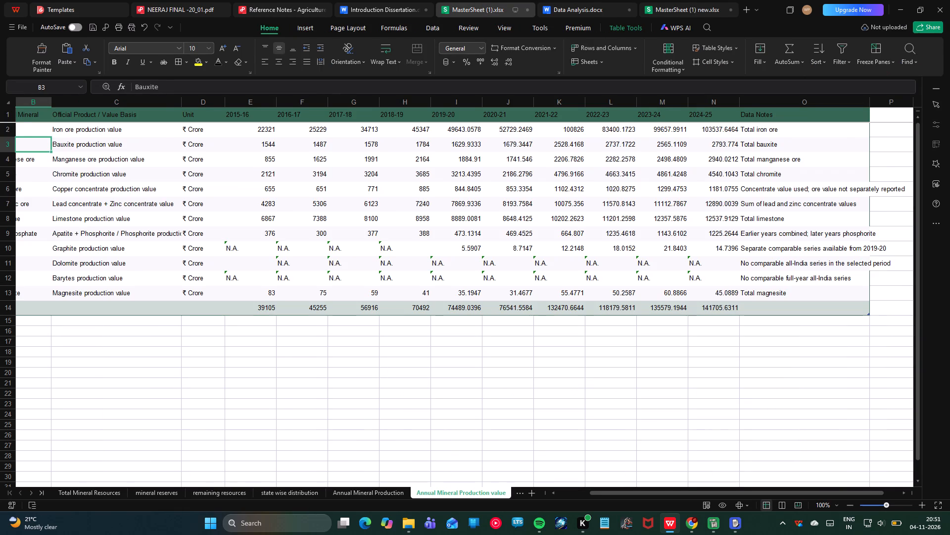
{"action": "scroll", "coordinate": [481, 153], "scroll_direction": "down", "scroll_amount": 1}
{"action": "left_click", "coordinate": [708, 0]}
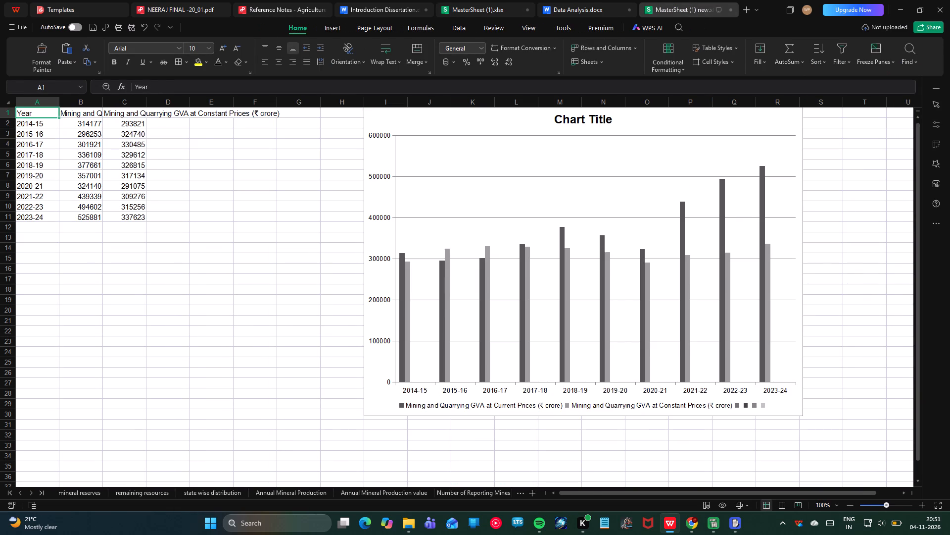
Look through the new workbook's sheets, including state wise distribution, remaining resources and the Total Mineral Resources charts.
{"action": "left_click", "coordinate": [286, 492]}
{"action": "left_click", "coordinate": [212, 494]}
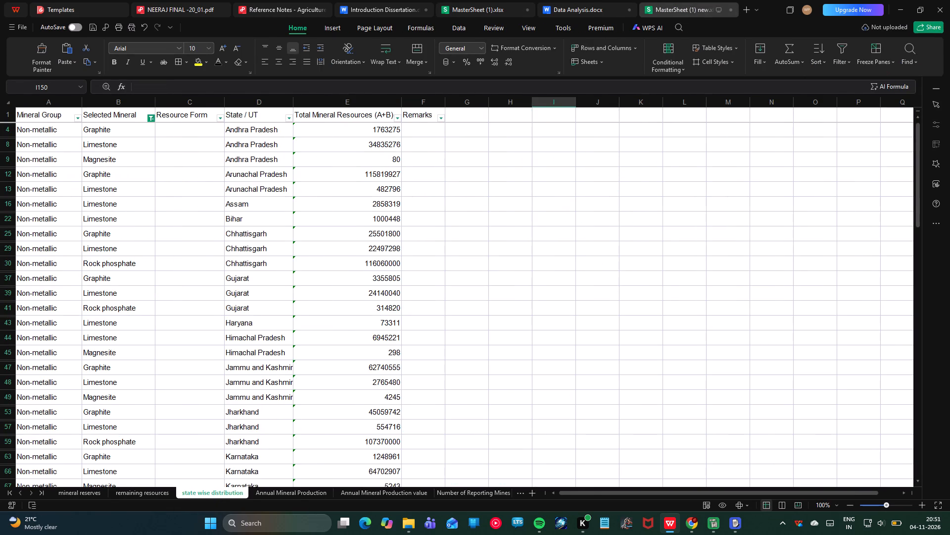
{"action": "left_click", "coordinate": [105, 491]}
{"action": "left_click", "coordinate": [149, 494]}
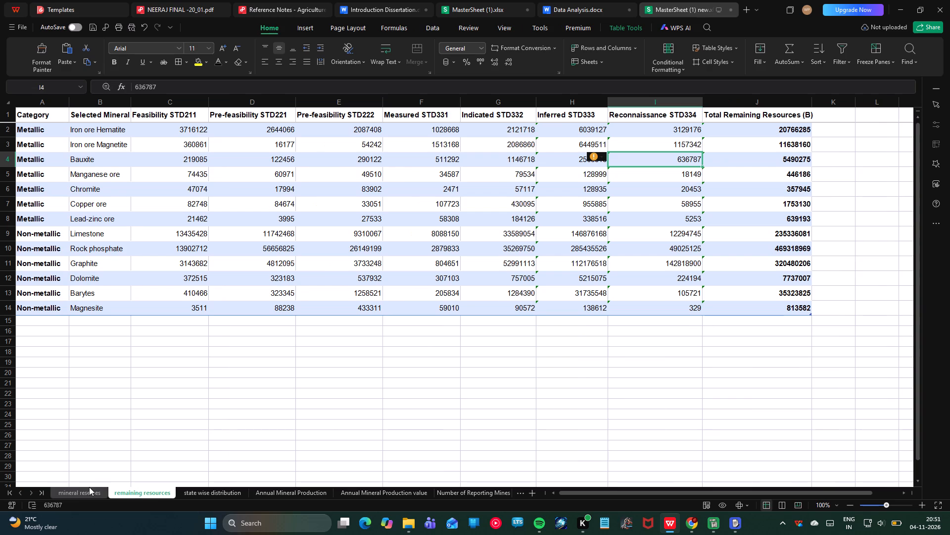
{"action": "left_click", "coordinate": [10, 494]}
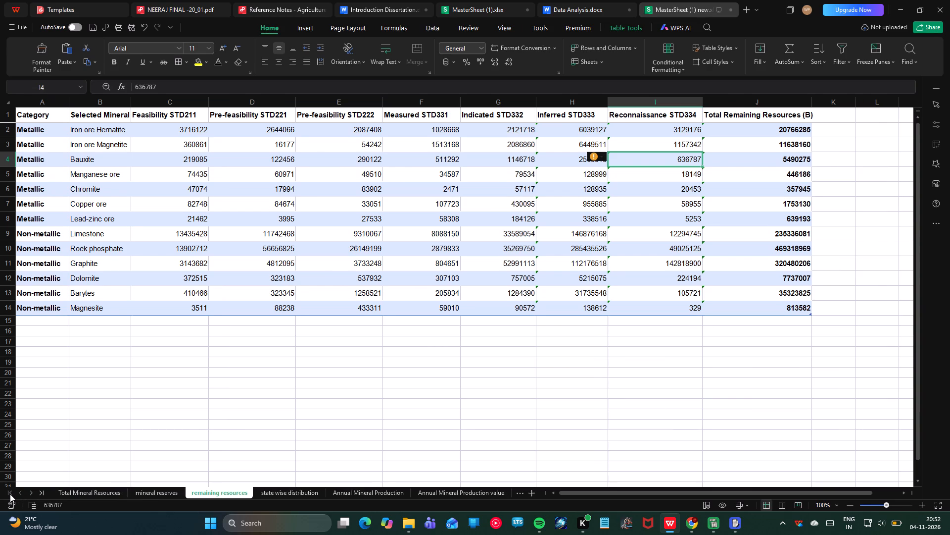
{"action": "left_click", "coordinate": [57, 493]}
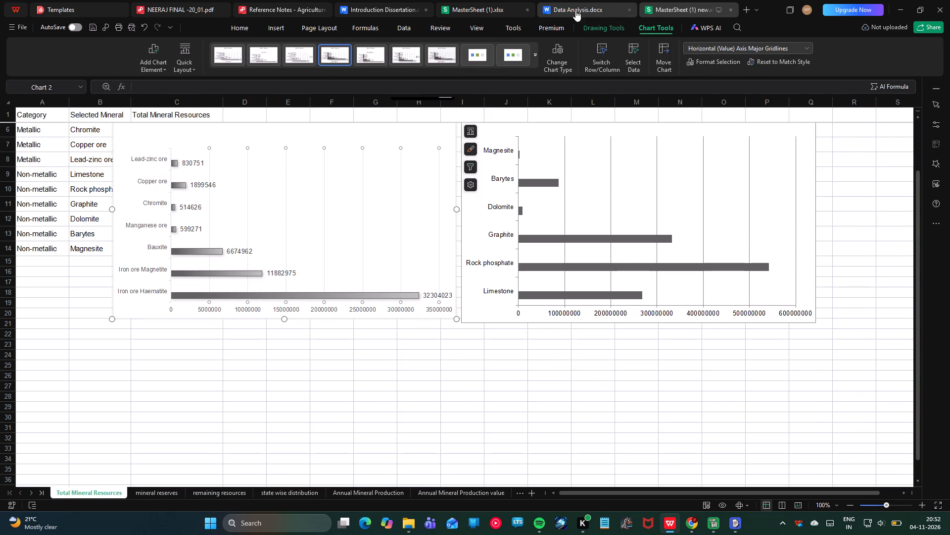
Close the MasterSheet (1).xlsx workbook without saving its changes.
{"action": "left_click", "coordinate": [524, 8]}
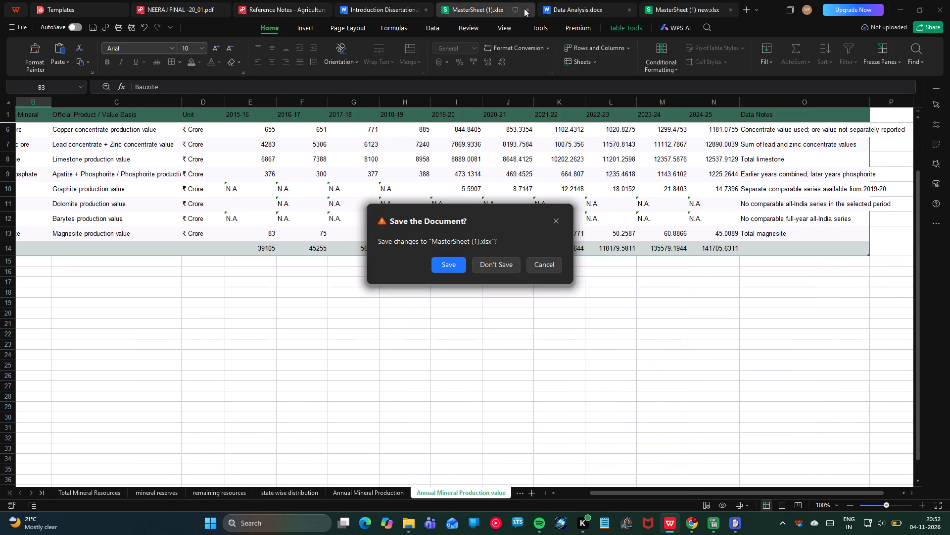
{"action": "left_click", "coordinate": [506, 270]}
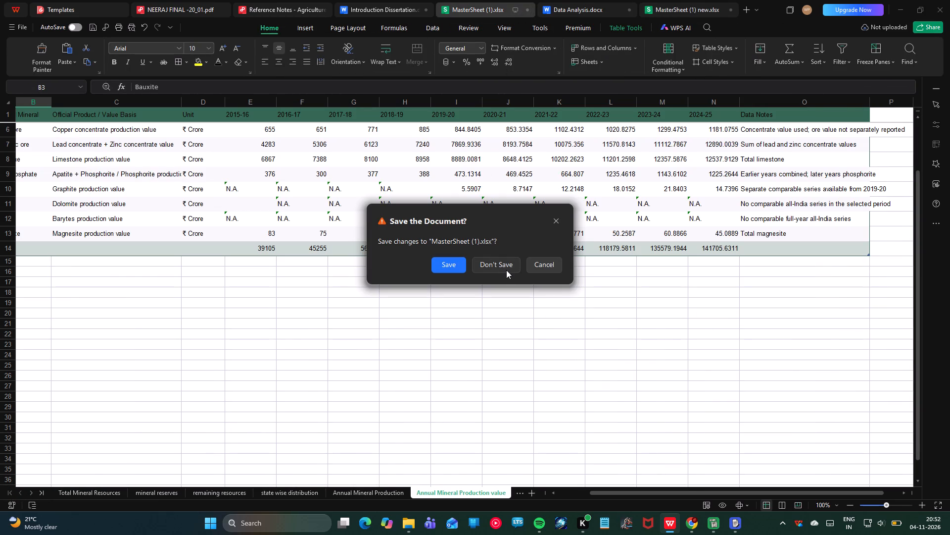
{"action": "left_click", "coordinate": [391, 0]}
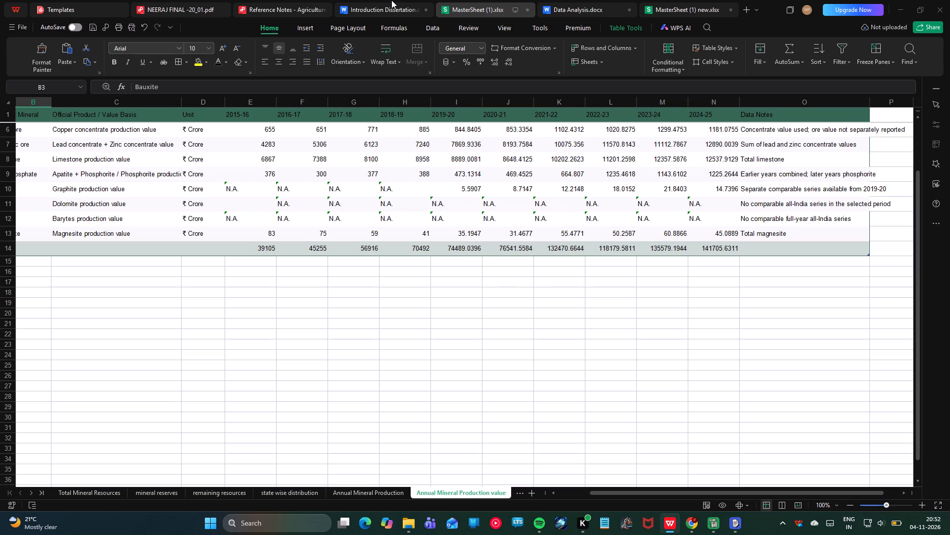
Check the remaining open files and review the Data Analysis document's charts and tables through to the Figure 4.4 heading.
{"action": "left_click", "coordinate": [392, 8]}
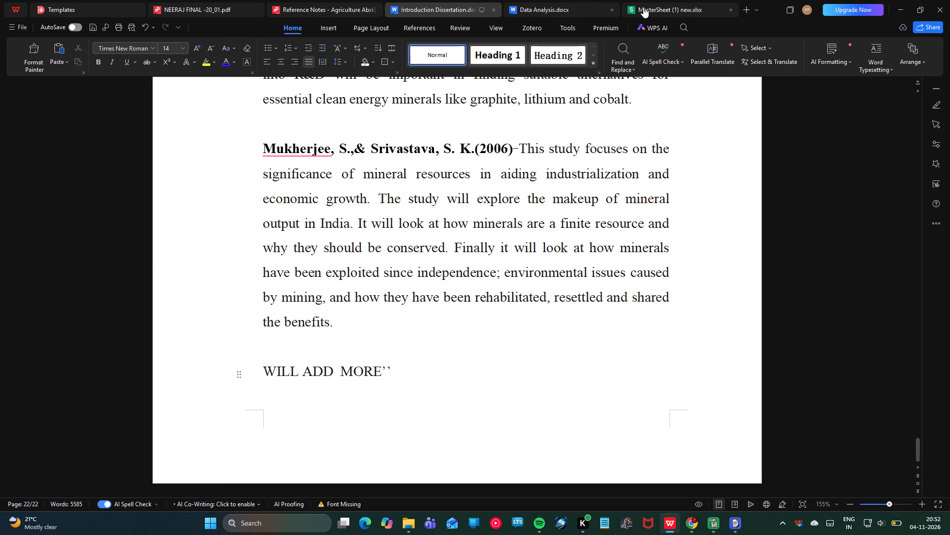
{"action": "left_click", "coordinate": [642, 6]}
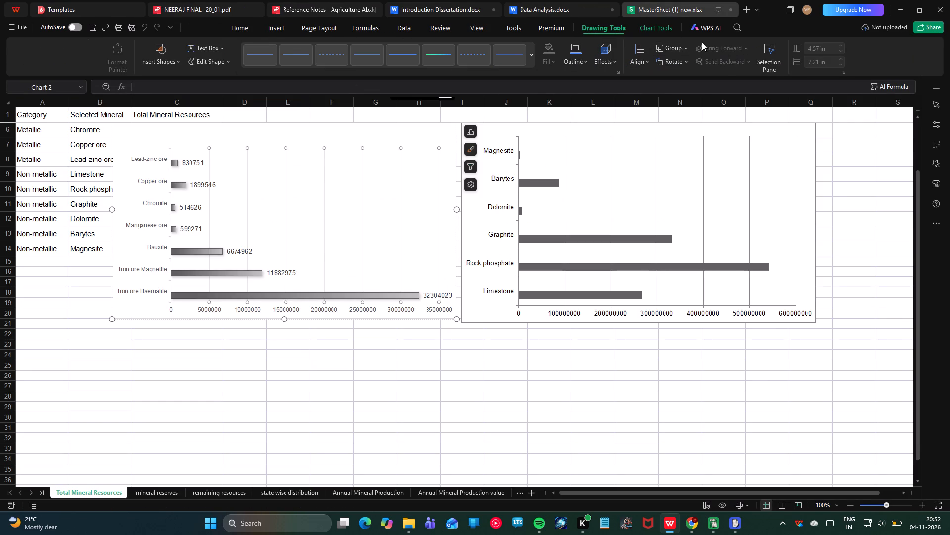
{"action": "left_click", "coordinate": [579, 7]}
{"action": "scroll", "coordinate": [392, 151], "scroll_direction": "up", "scroll_amount": 4}
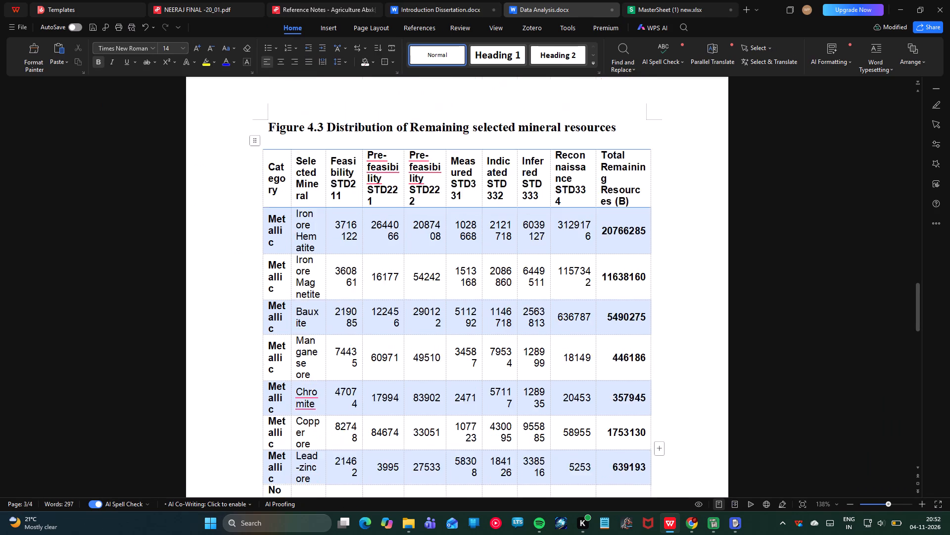
{"action": "scroll", "coordinate": [392, 151], "scroll_direction": "up", "scroll_amount": 5}
{"action": "scroll", "coordinate": [392, 150], "scroll_direction": "up", "scroll_amount": 20}
{"action": "scroll", "coordinate": [392, 150], "scroll_direction": "up", "scroll_amount": 20}
{"action": "scroll", "coordinate": [392, 150], "scroll_direction": "up", "scroll_amount": 5}
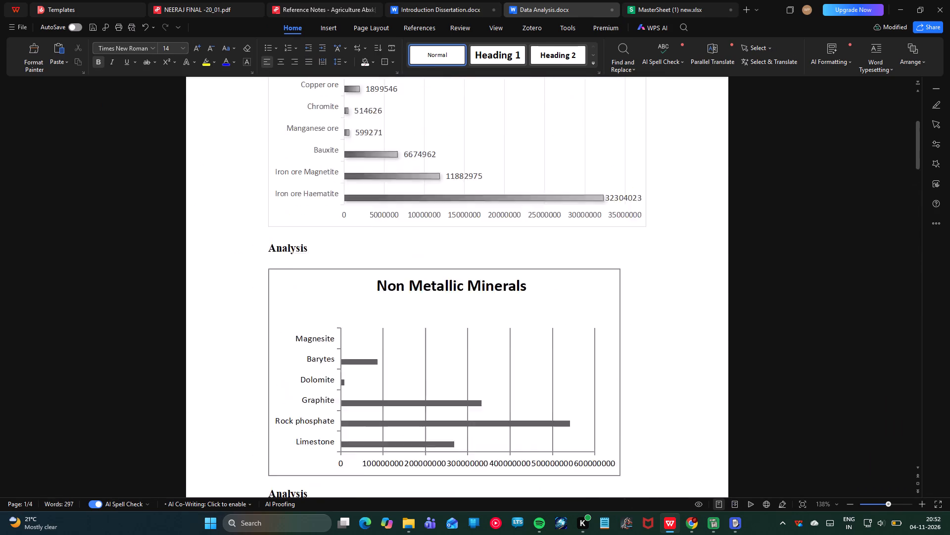
{"action": "scroll", "coordinate": [392, 150], "scroll_direction": "up", "scroll_amount": 2}
{"action": "scroll", "coordinate": [392, 150], "scroll_direction": "down", "scroll_amount": 1}
{"action": "scroll", "coordinate": [392, 150], "scroll_direction": "up", "scroll_amount": 13}
{"action": "scroll", "coordinate": [392, 150], "scroll_direction": "down", "scroll_amount": 20}
{"action": "scroll", "coordinate": [392, 150], "scroll_direction": "down", "scroll_amount": 20}
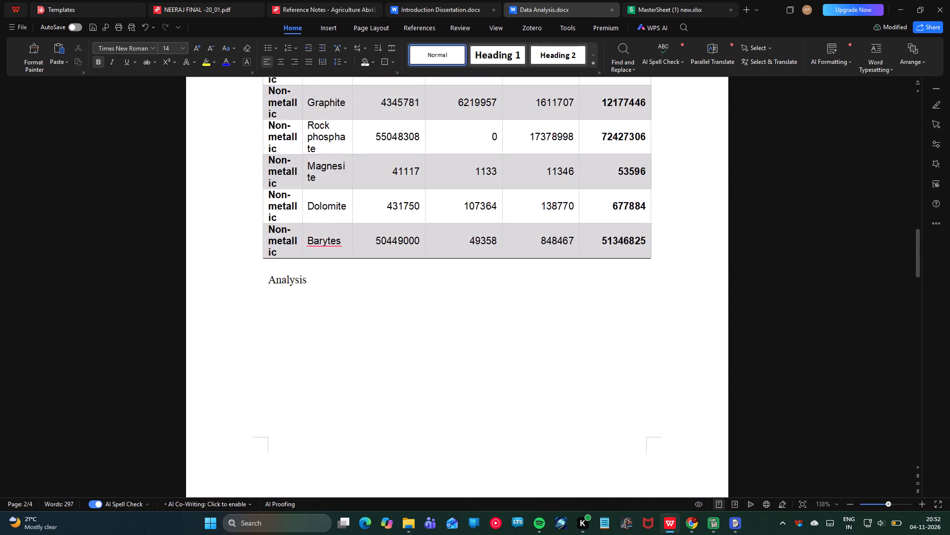
{"action": "scroll", "coordinate": [392, 150], "scroll_direction": "down", "scroll_amount": 20}
{"action": "scroll", "coordinate": [392, 150], "scroll_direction": "down", "scroll_amount": 20}
{"action": "scroll", "coordinate": [392, 150], "scroll_direction": "down", "scroll_amount": 10}
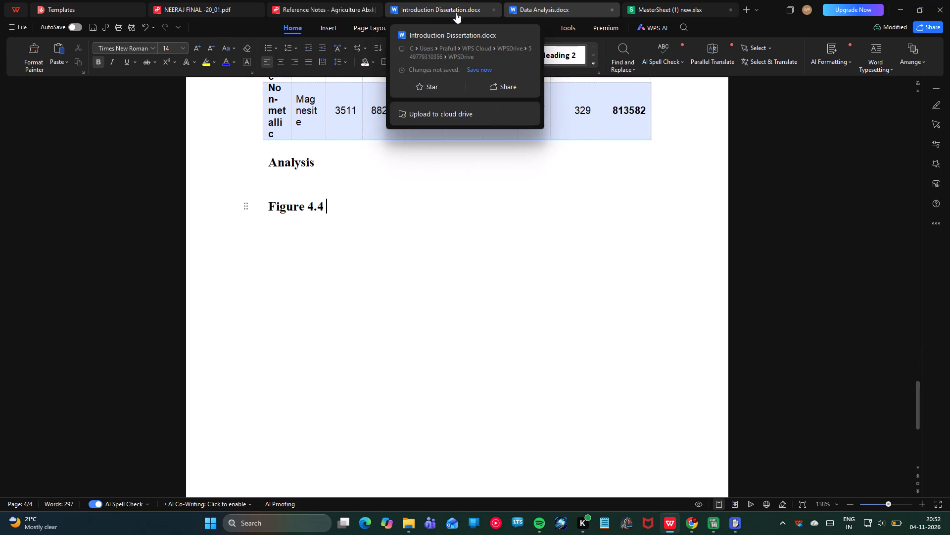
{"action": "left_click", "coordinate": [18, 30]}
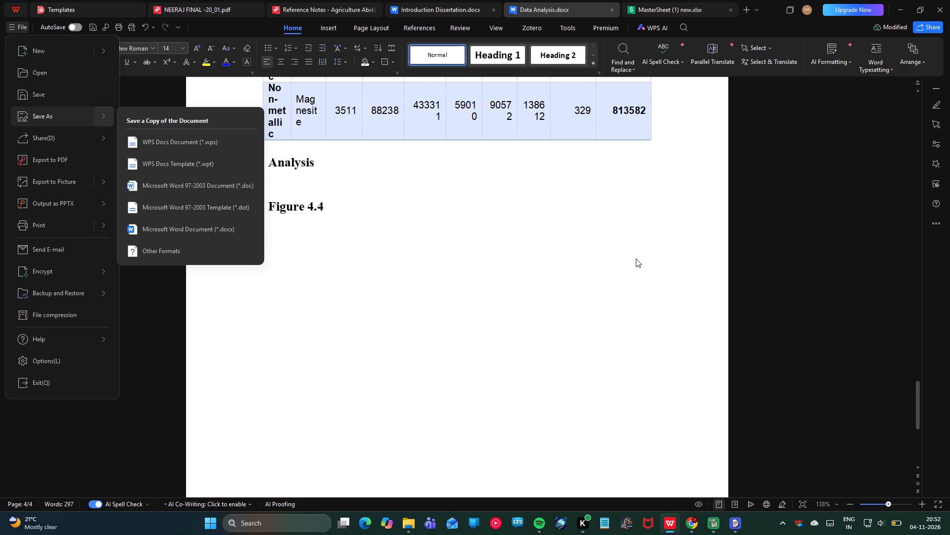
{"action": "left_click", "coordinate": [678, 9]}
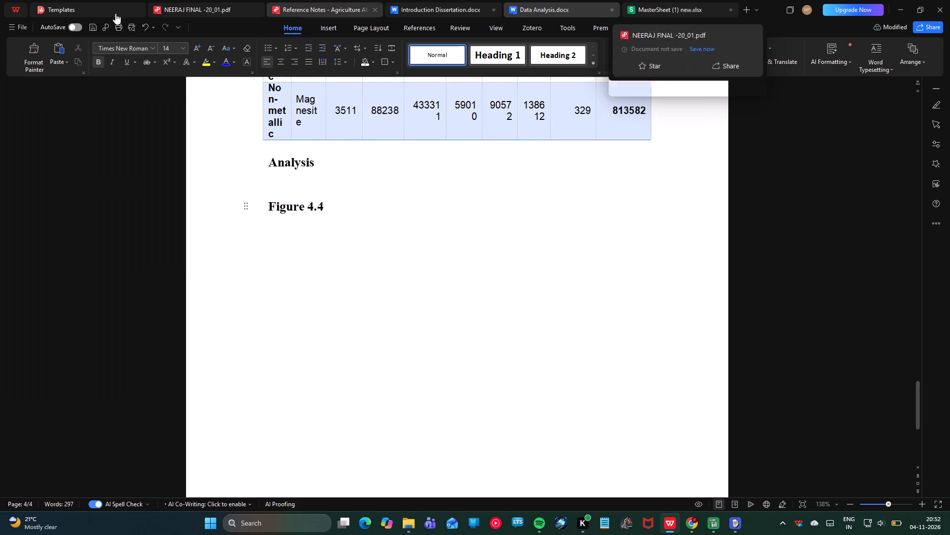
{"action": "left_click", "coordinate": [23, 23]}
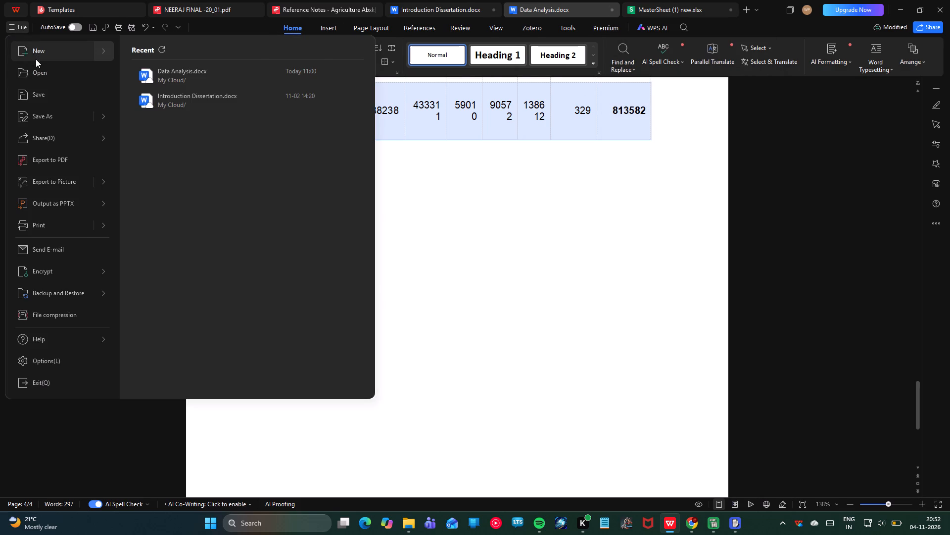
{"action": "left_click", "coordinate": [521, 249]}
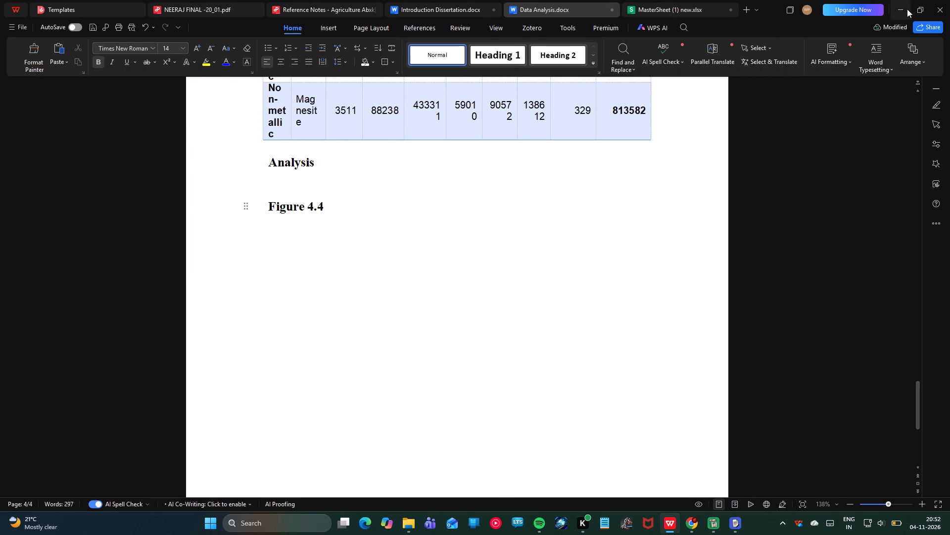
Minimize the WPS Office window to return to MasterSheet (1) new.xlsx in the other spreadsheet app.
{"action": "left_click", "coordinate": [903, 9]}
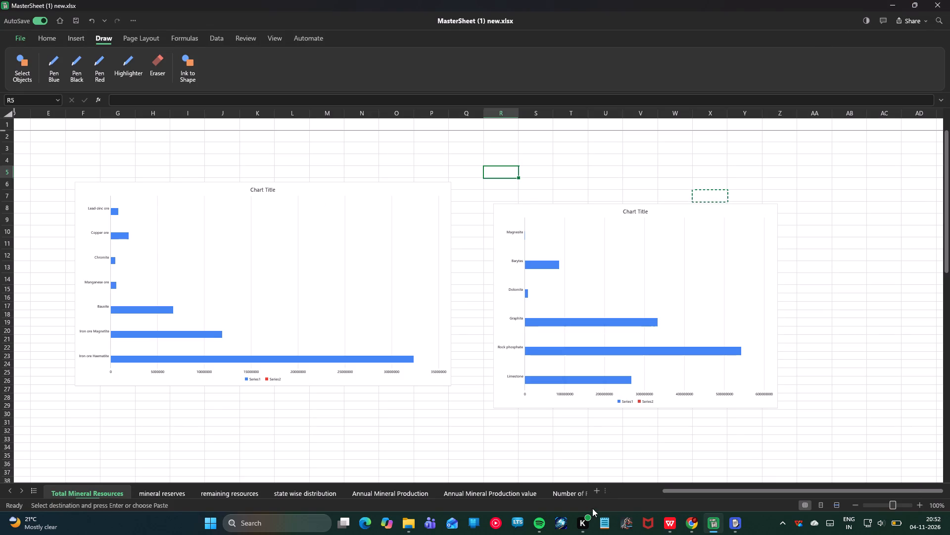